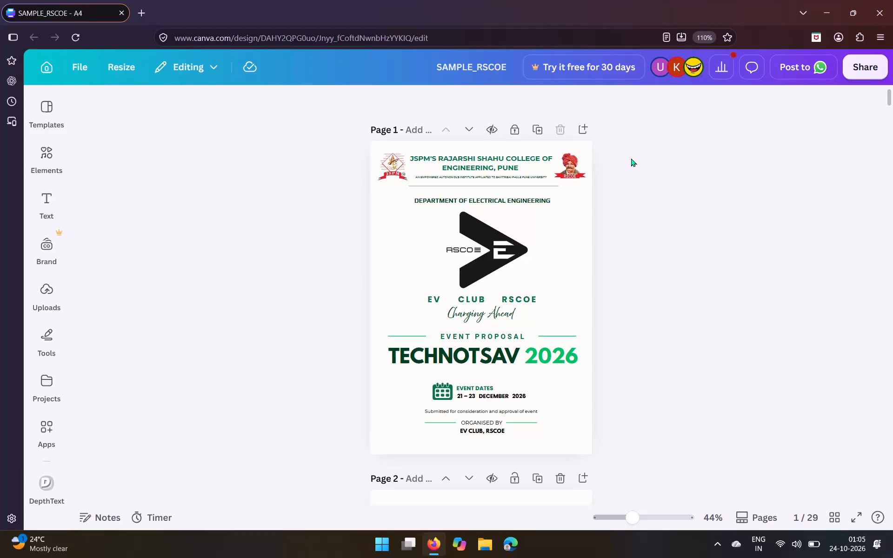
Open Word, create a blank document and paste the copied registration fee and payment policy text into it.
type("word")
key("Return")
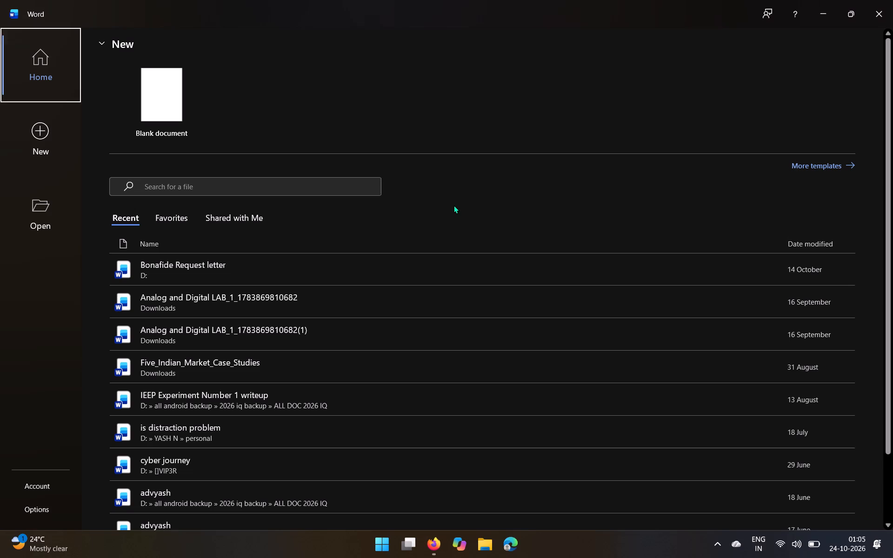
double_click(184, 108)
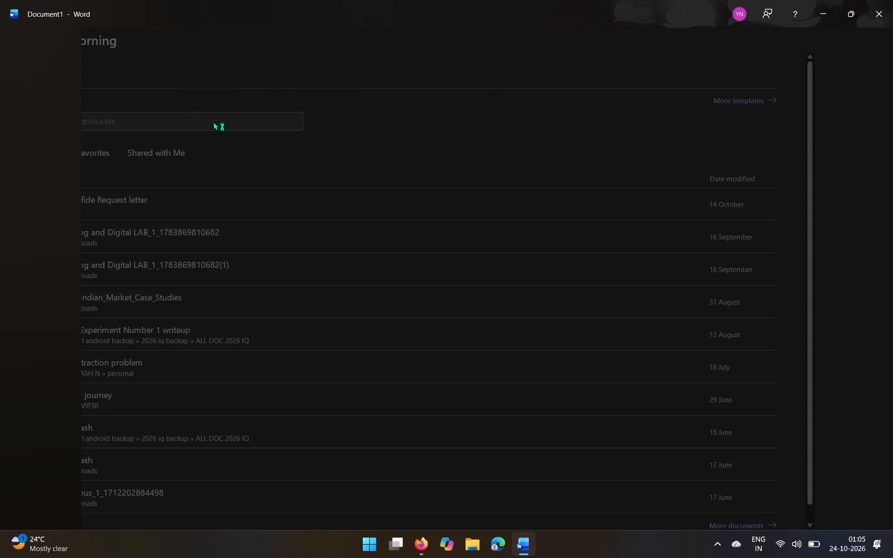
key("ctrl+v")
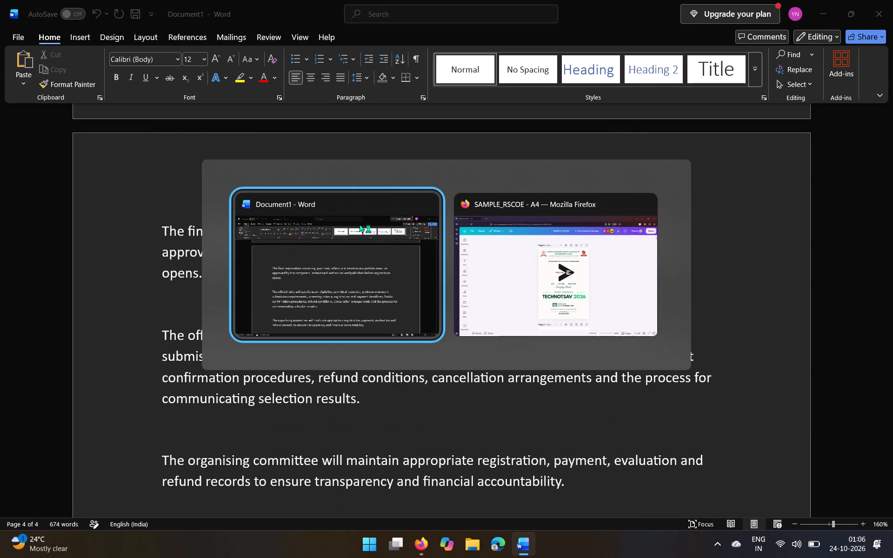
Review the pasted registration stages, fee structure and refund policy text across the document's pages.
scroll(415, 235, "down", 9, "ctrl")
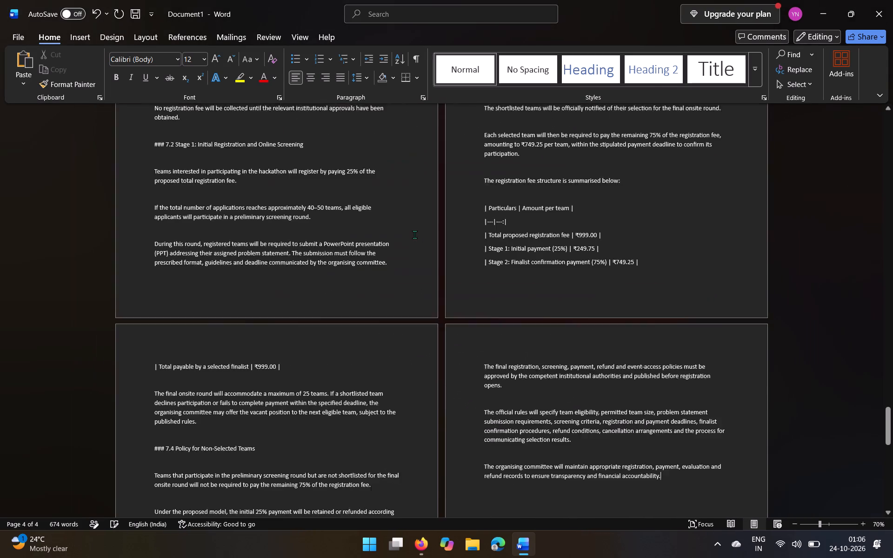
scroll(415, 235, "up", 3)
scroll(415, 235, "down", 4)
scroll(415, 235, "up", 8)
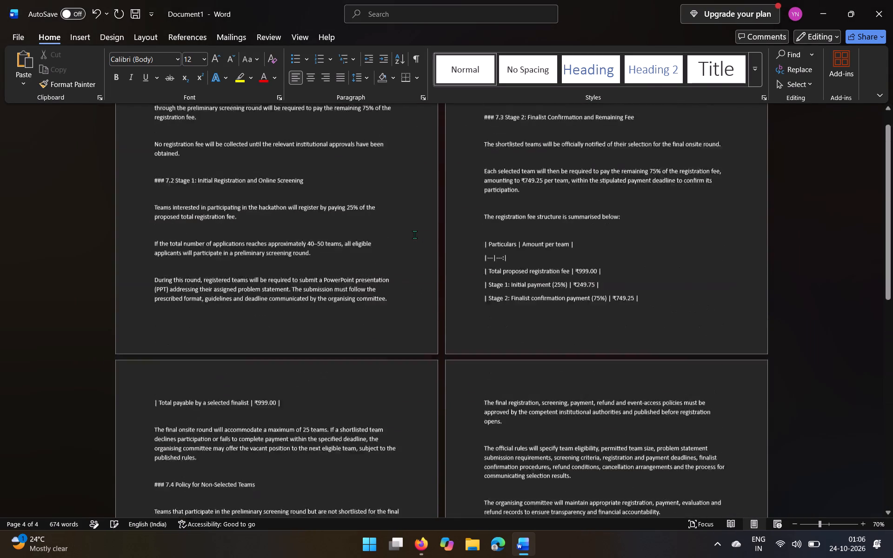
scroll(415, 235, "up", 2)
scroll(415, 235, "down", 1)
scroll(415, 235, "up", 9)
scroll(415, 235, "down", 16)
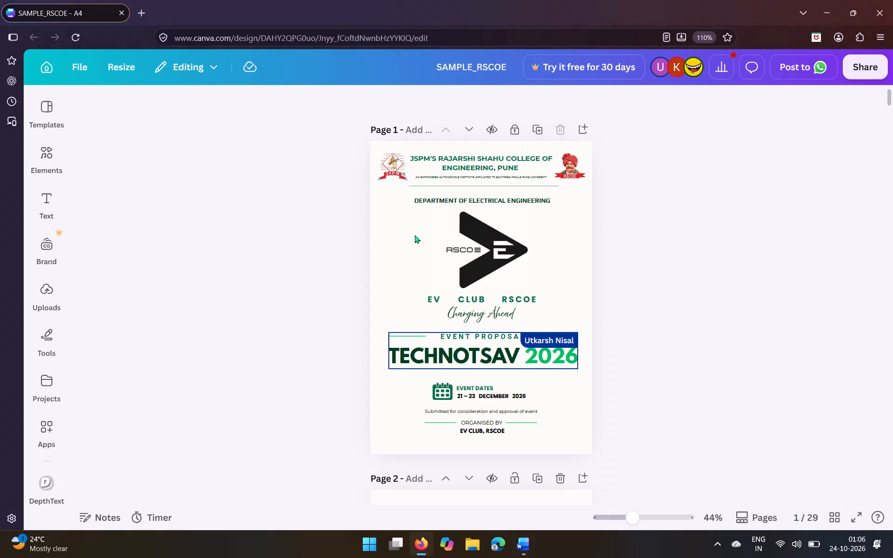
Look through the TECHNOTSAV 2026 proposal from the cover to page 6, including the registration fees and payment process section.
scroll(415, 235, "down", 8)
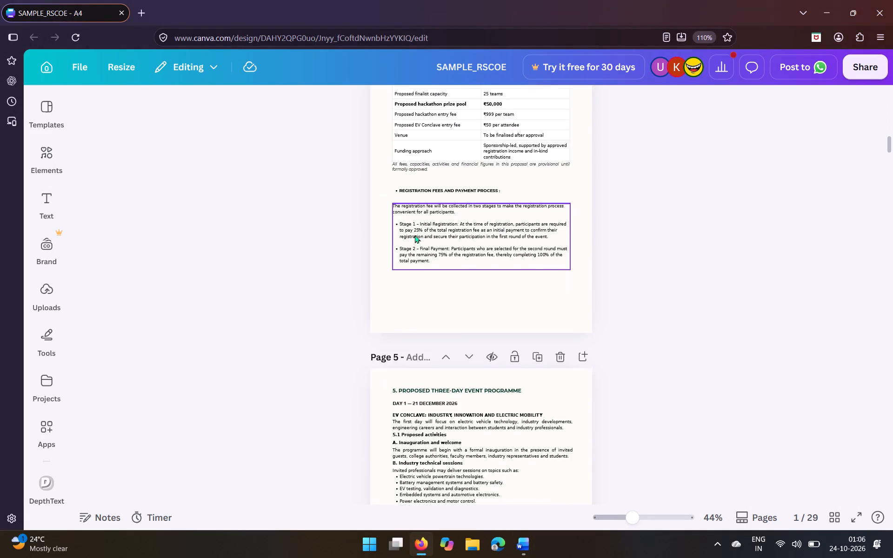
scroll(415, 235, "down", 2)
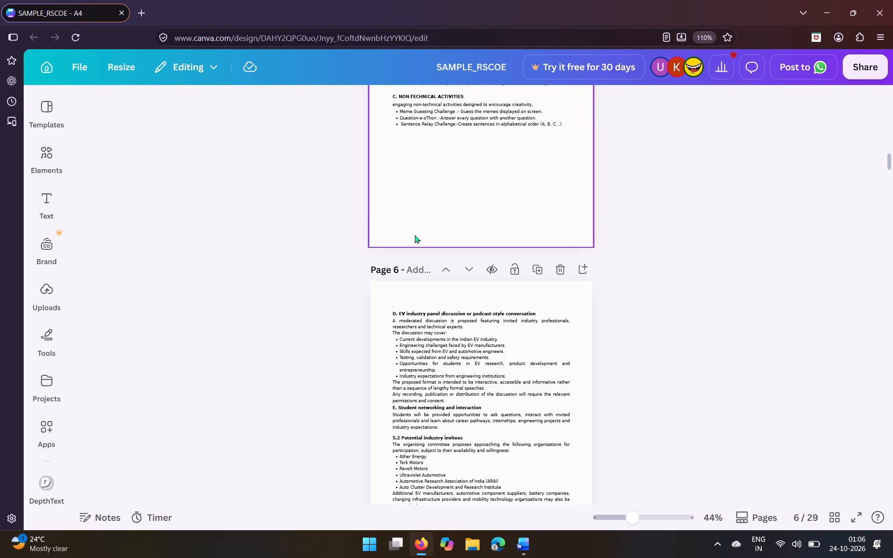
scroll(626, 220, "down", 1)
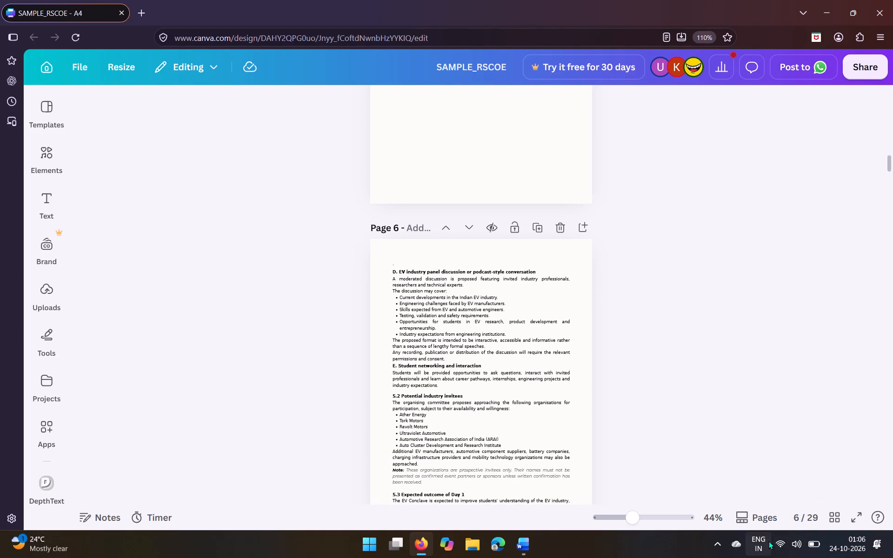
Raise the display brightness slightly in the system quick settings and return to the proposal.
left_click(790, 549)
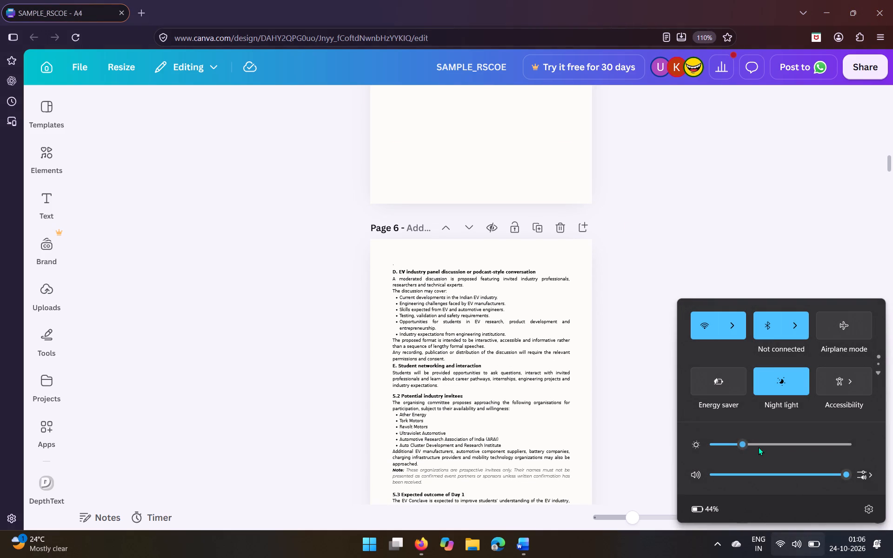
left_click(759, 447)
left_click(680, 199)
Review the proposal's first seven pages, covering the summary, introduction, vision and objectives, event details and day-by-day event programme.
scroll(476, 282, "up", 1)
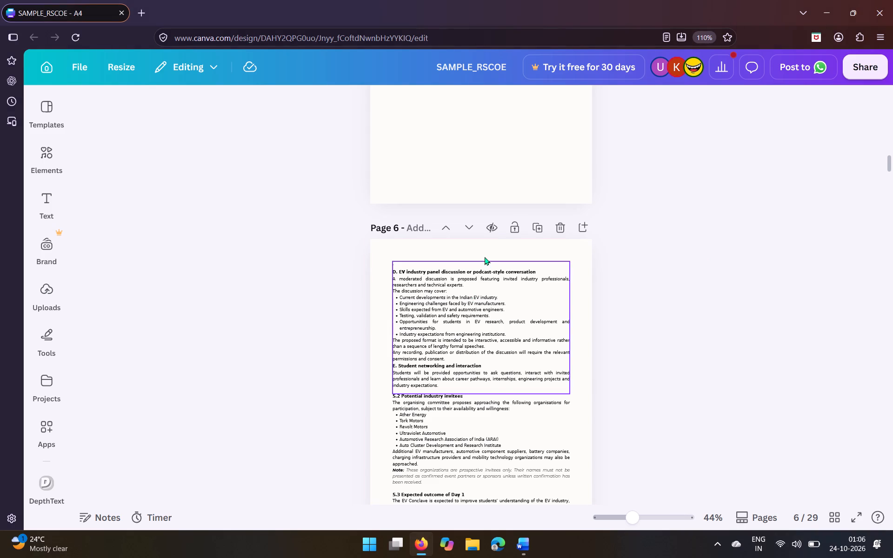
scroll(485, 257, "up", 6)
scroll(518, 282, "up", 2)
scroll(518, 282, "down", 4)
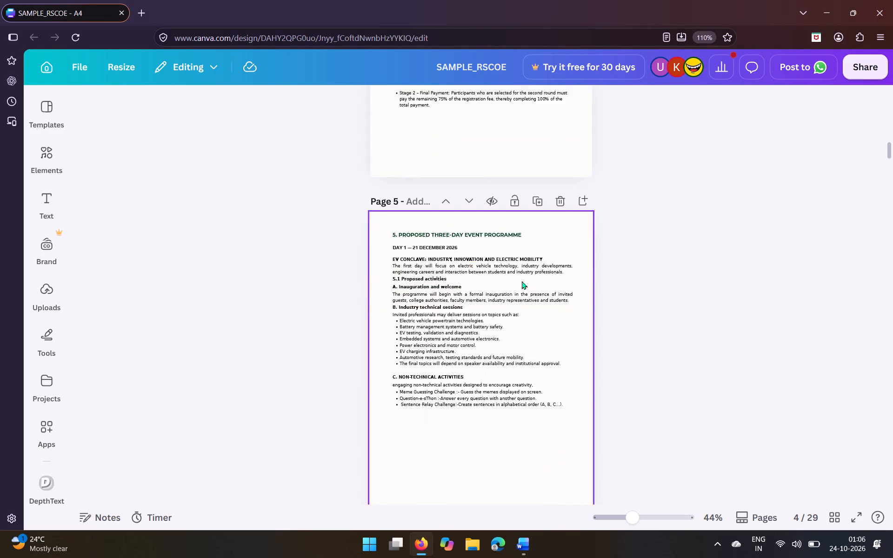
scroll(522, 281, "down", 9)
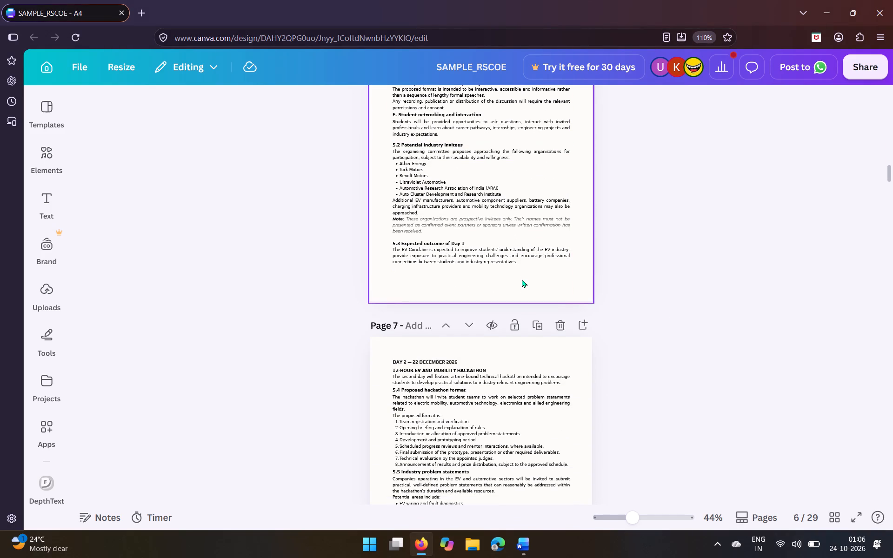
scroll(425, 352, "up", 20)
scroll(425, 352, "up", 3)
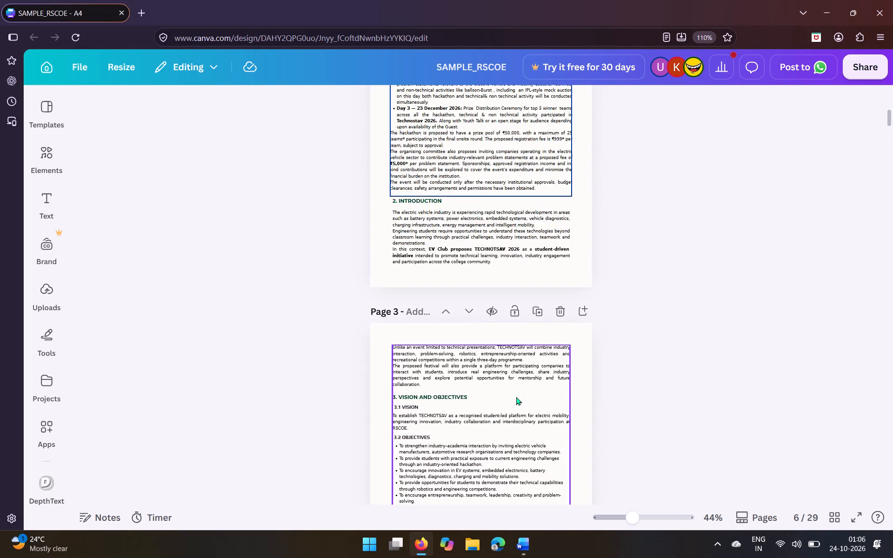
scroll(516, 397, "up", 15)
scroll(639, 438, "down", 5)
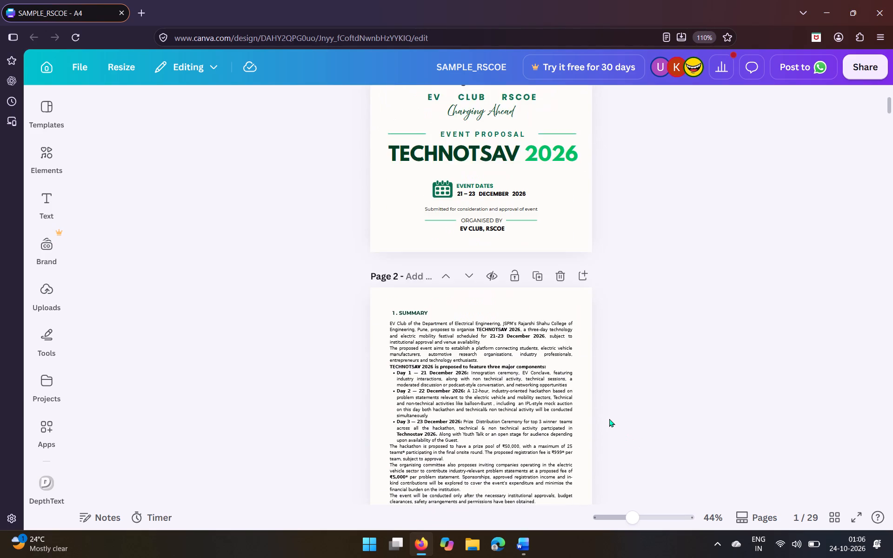
scroll(609, 418, "down", 6)
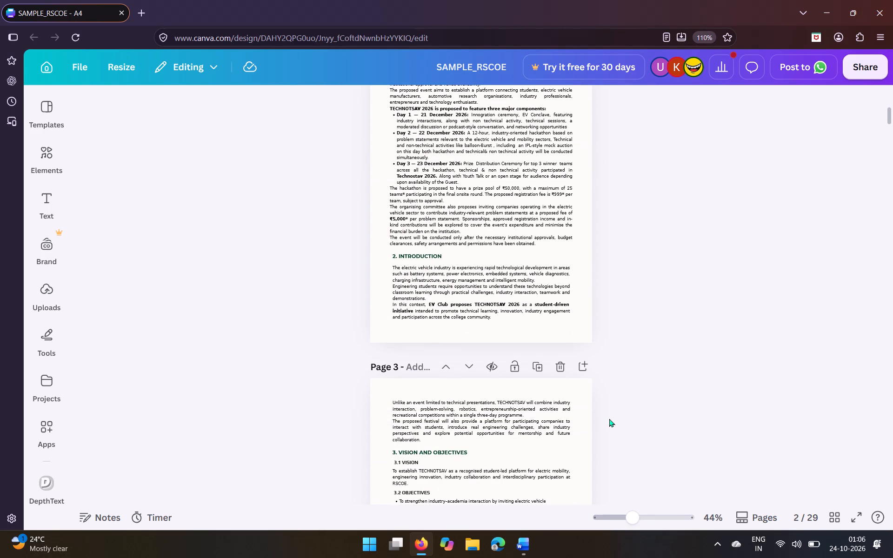
scroll(609, 418, "down", 6)
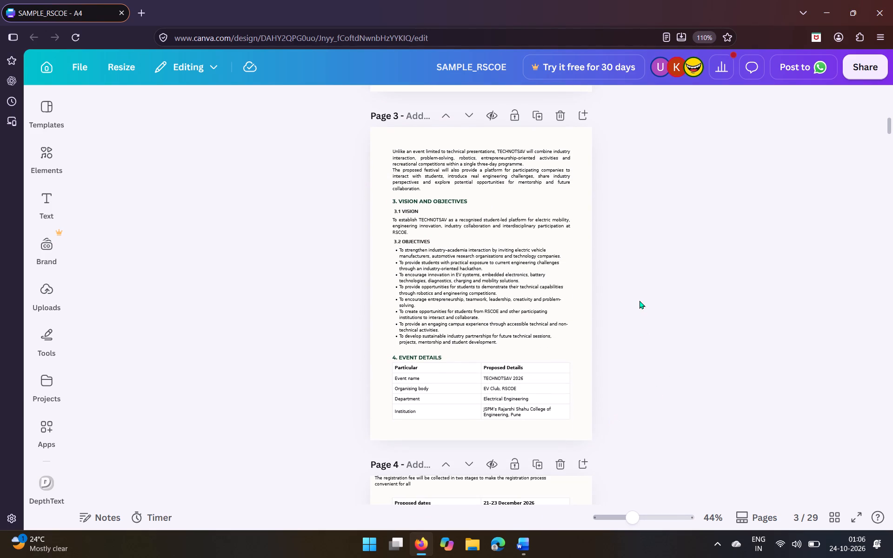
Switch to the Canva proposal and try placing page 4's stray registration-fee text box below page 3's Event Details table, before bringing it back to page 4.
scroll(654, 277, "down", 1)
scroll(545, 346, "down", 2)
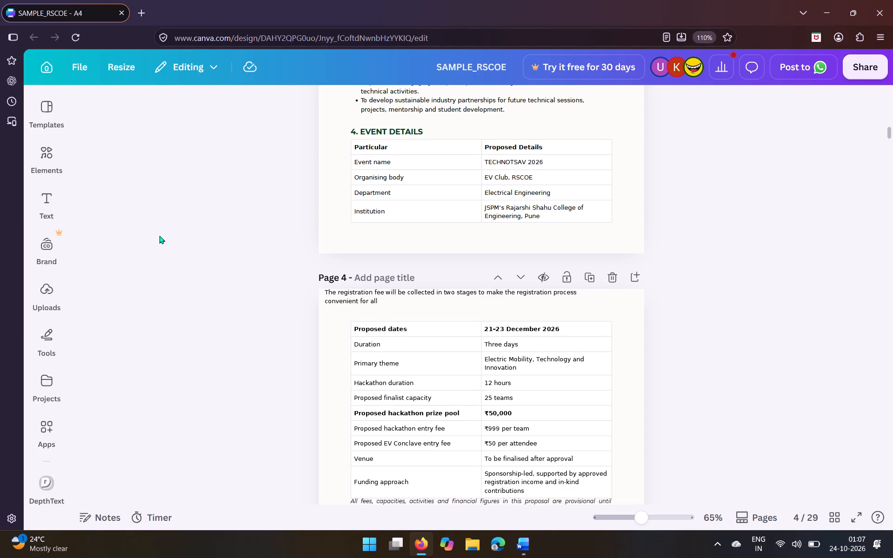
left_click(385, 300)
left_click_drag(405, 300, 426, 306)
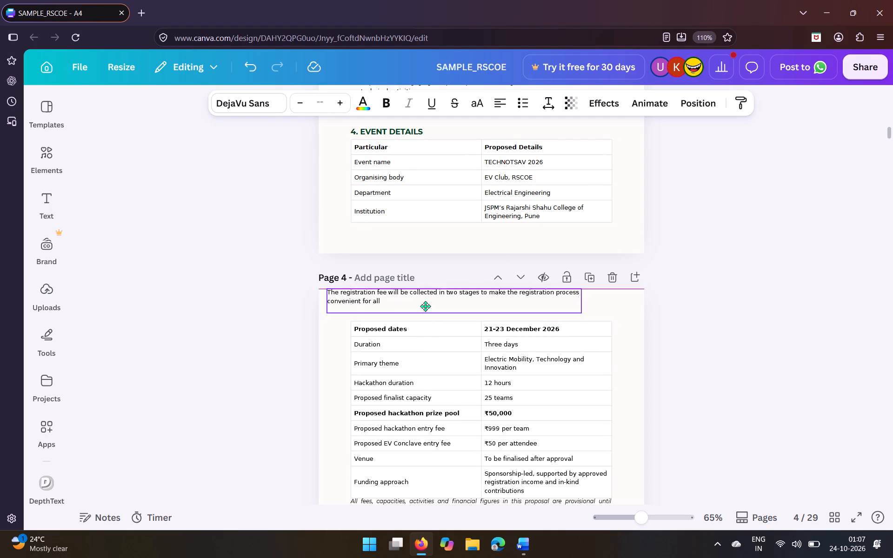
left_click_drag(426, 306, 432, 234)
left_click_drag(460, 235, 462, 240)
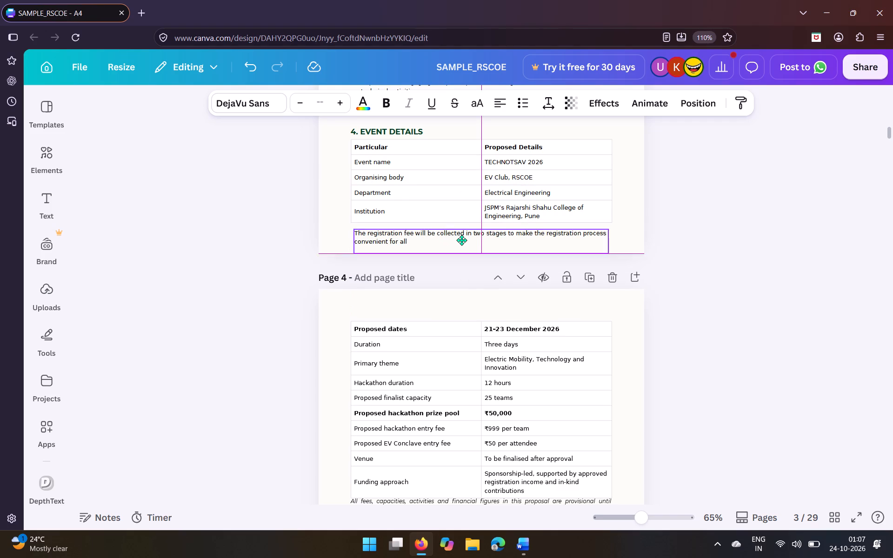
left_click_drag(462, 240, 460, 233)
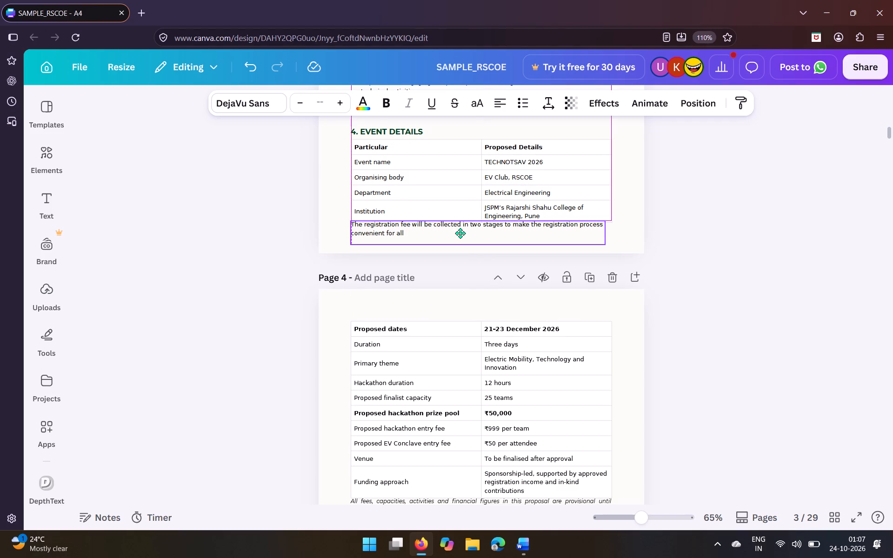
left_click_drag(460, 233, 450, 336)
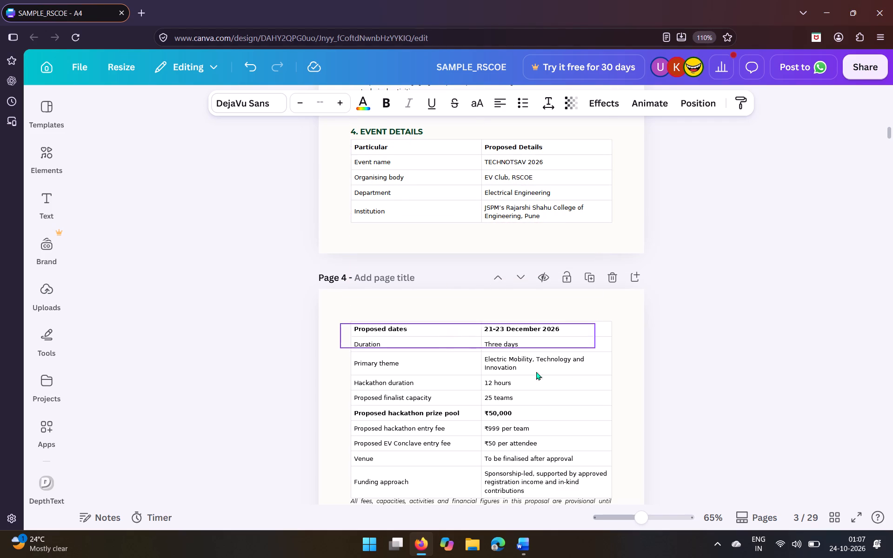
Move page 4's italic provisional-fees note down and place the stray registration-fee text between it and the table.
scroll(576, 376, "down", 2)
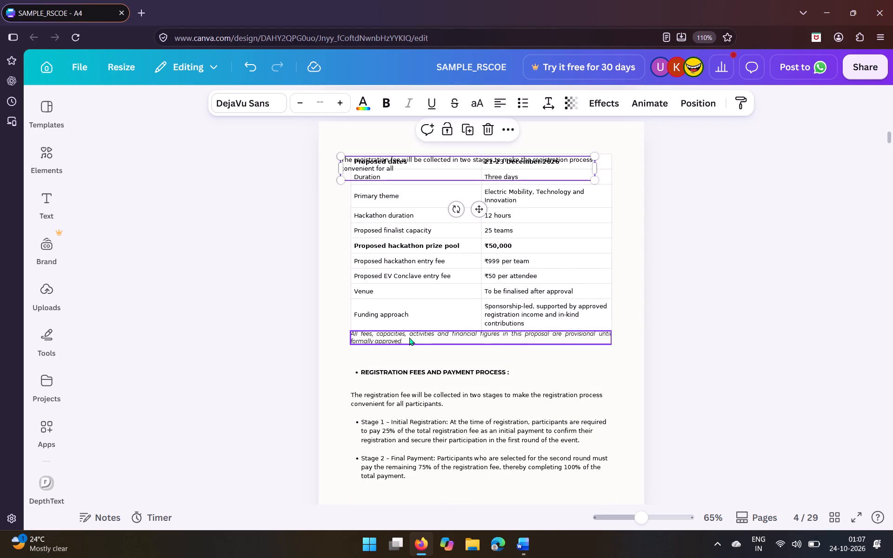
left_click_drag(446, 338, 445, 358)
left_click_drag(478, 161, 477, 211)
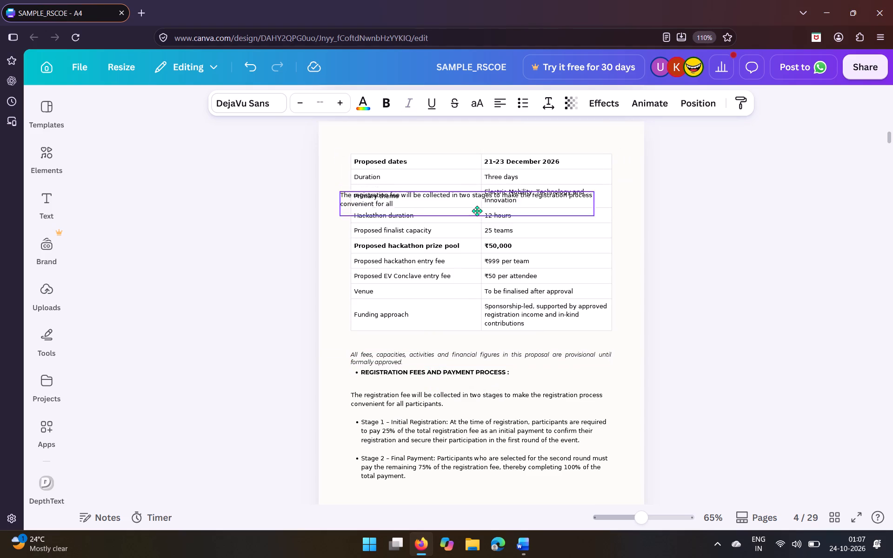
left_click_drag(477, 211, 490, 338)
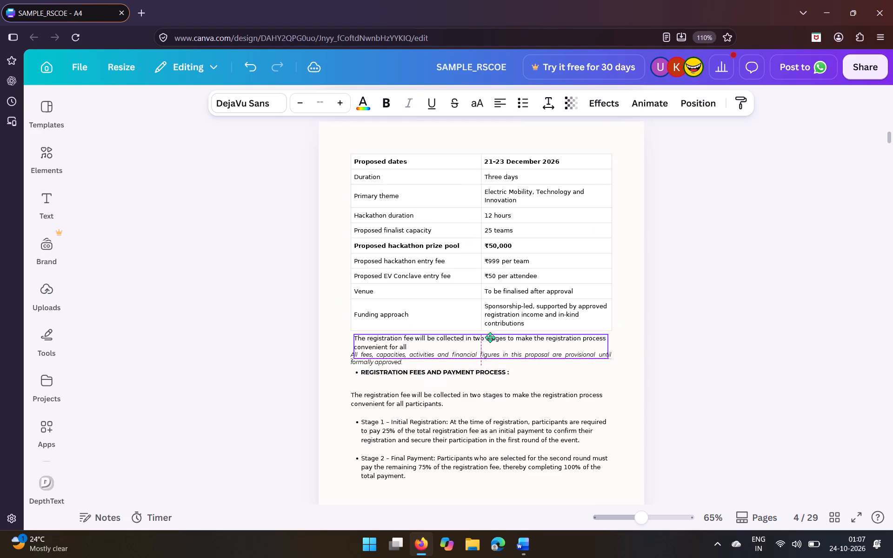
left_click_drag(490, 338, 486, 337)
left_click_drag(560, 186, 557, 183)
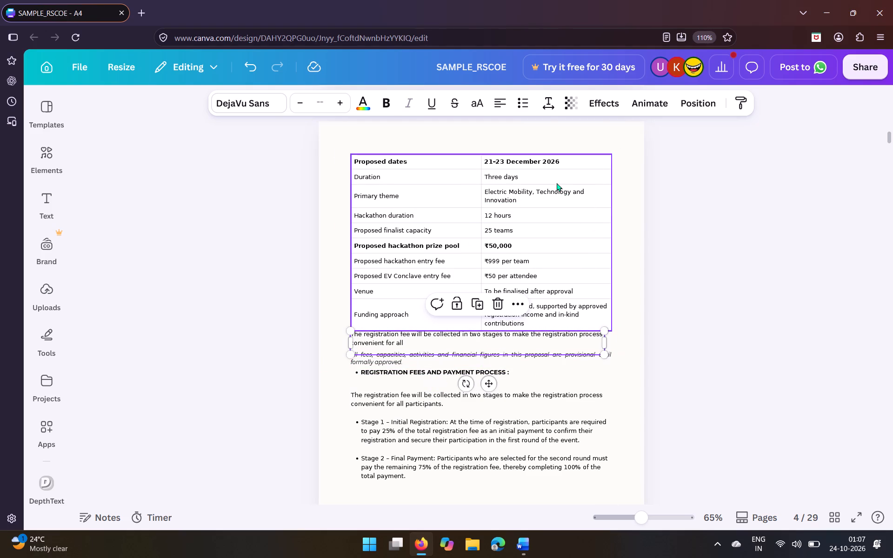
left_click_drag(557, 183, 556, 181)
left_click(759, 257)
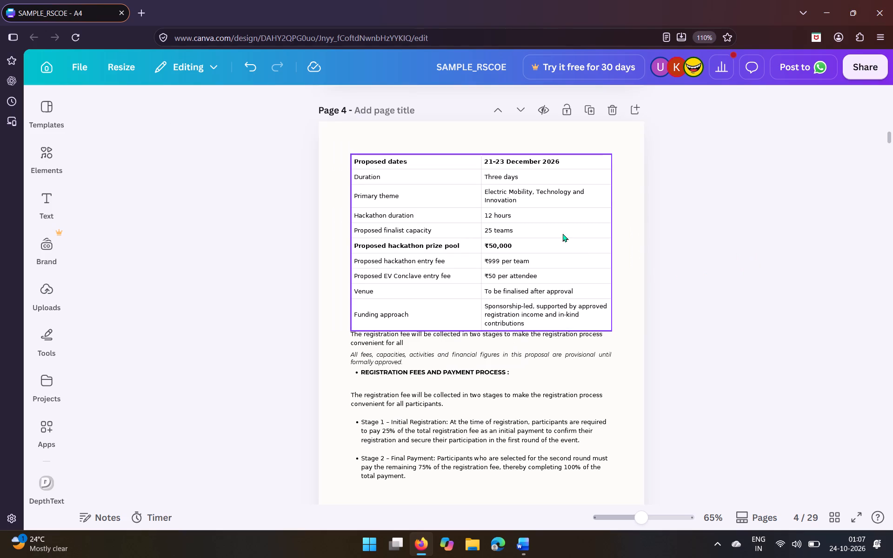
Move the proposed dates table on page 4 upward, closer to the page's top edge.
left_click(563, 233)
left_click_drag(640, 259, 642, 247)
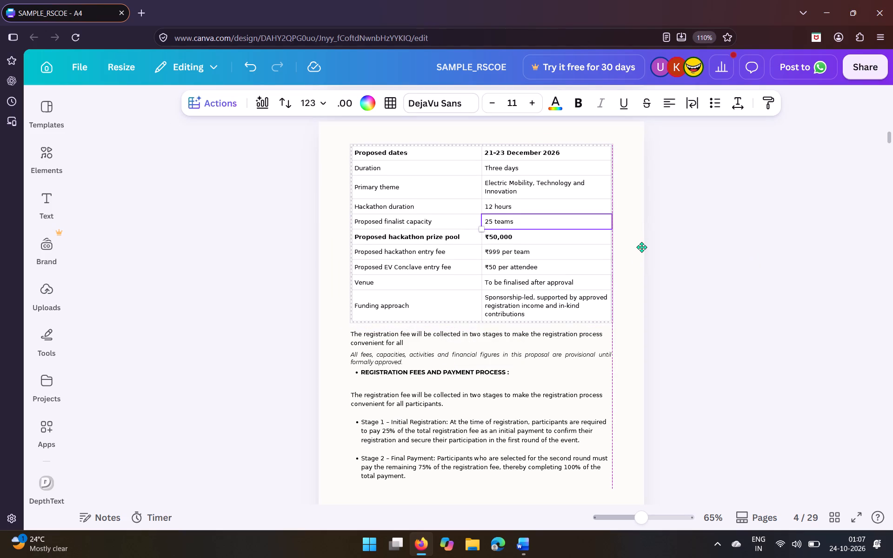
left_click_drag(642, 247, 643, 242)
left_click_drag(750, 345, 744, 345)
Move the stray registration-fee text up against the table and raise the italic provisional-fees note above the Registration Fees heading.
left_click_drag(559, 341, 559, 327)
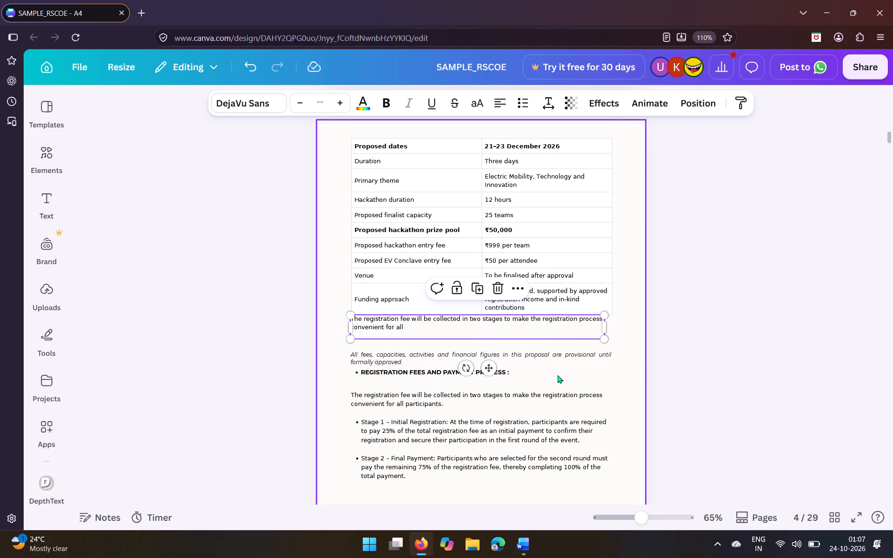
left_click_drag(558, 366, 558, 353)
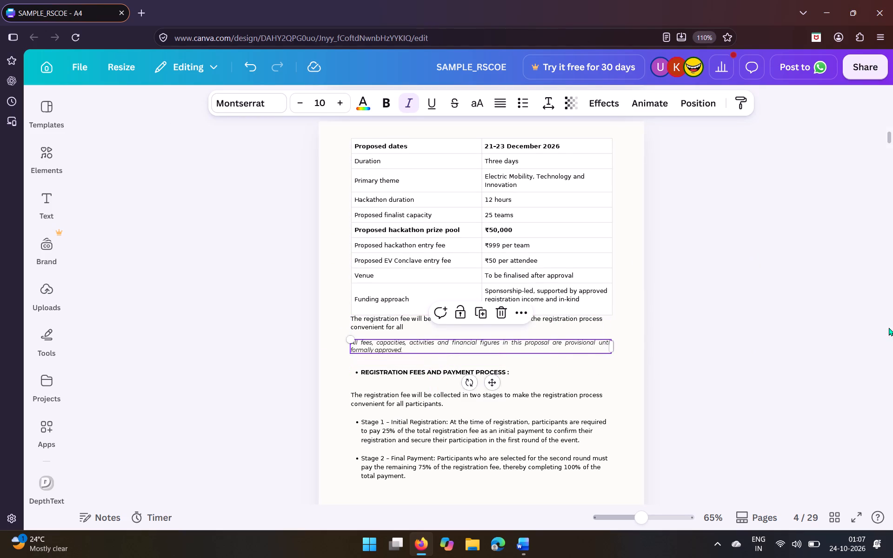
left_click(892, 327)
left_click(790, 303)
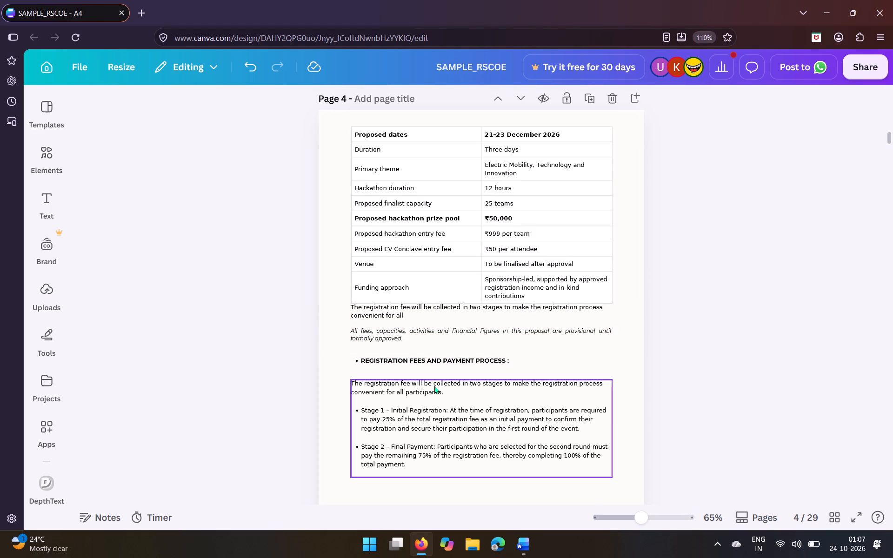
Delete the incomplete registration-fee text box ending in "convenient for all" beneath the table on page 4.
left_click(499, 313)
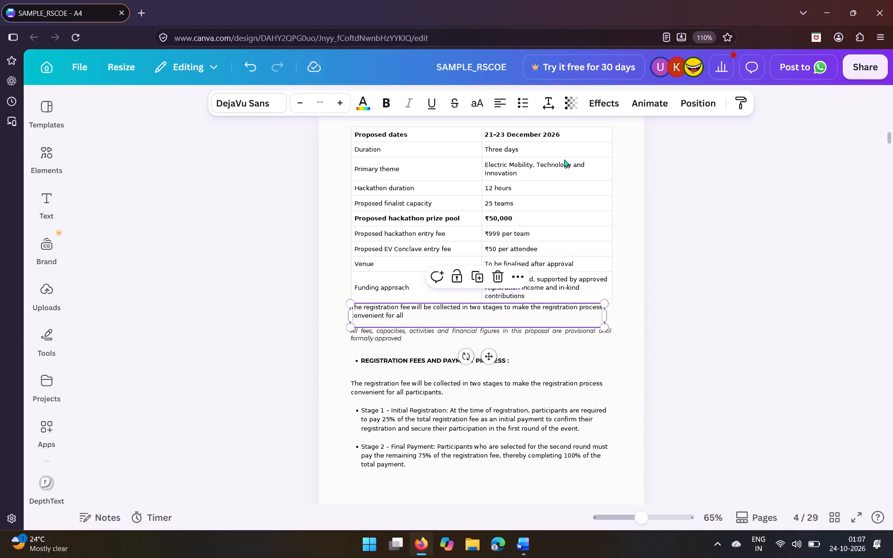
left_click(499, 277)
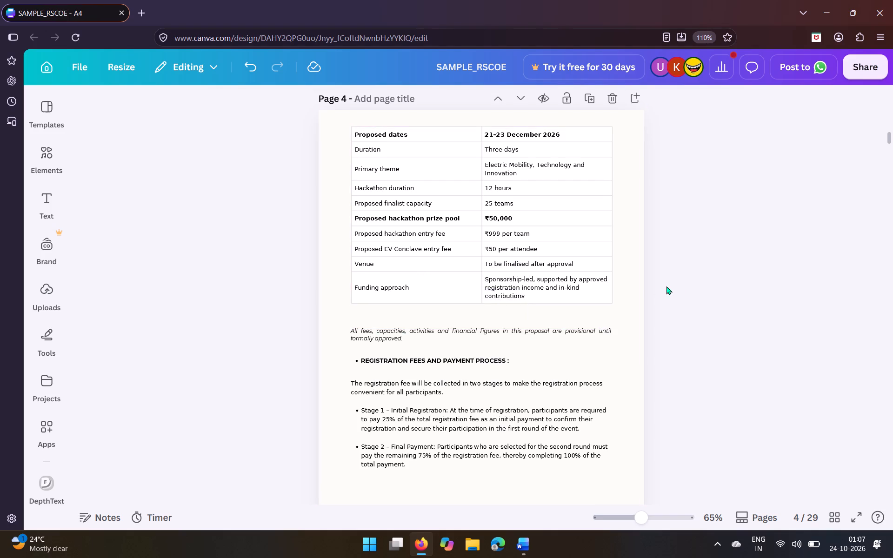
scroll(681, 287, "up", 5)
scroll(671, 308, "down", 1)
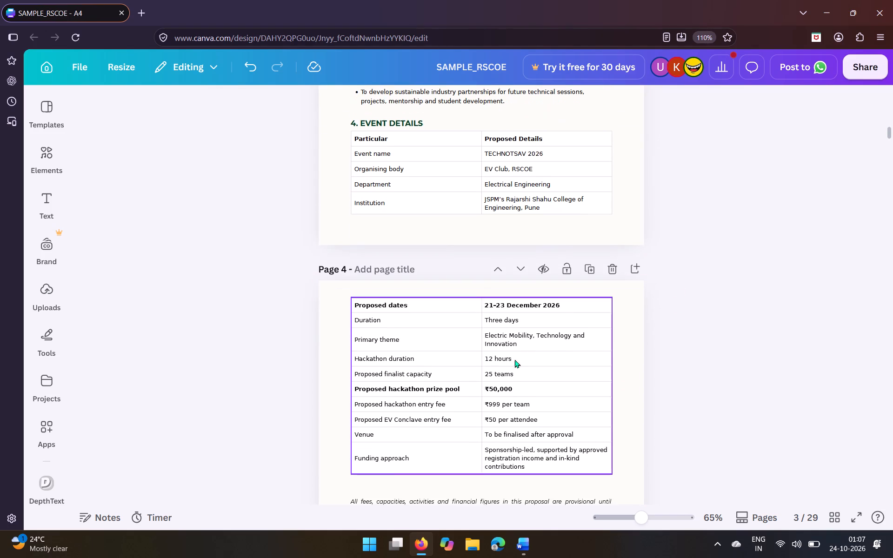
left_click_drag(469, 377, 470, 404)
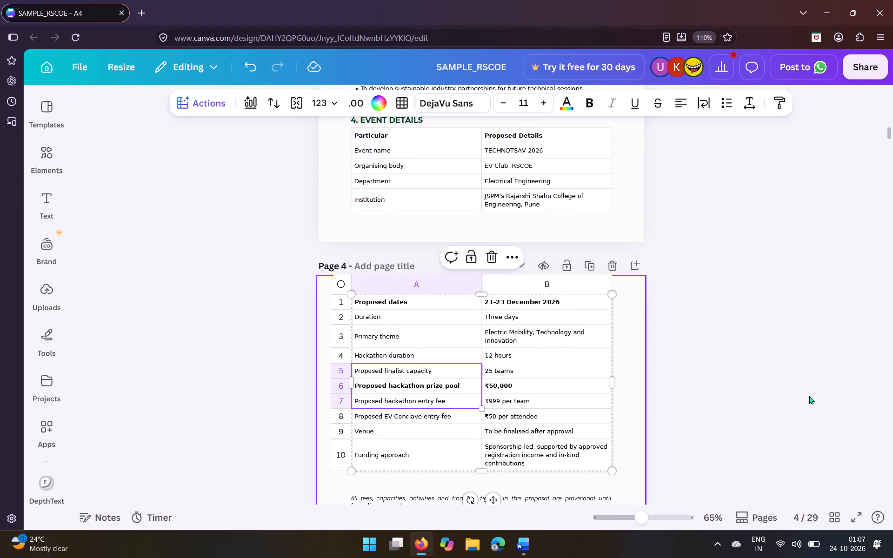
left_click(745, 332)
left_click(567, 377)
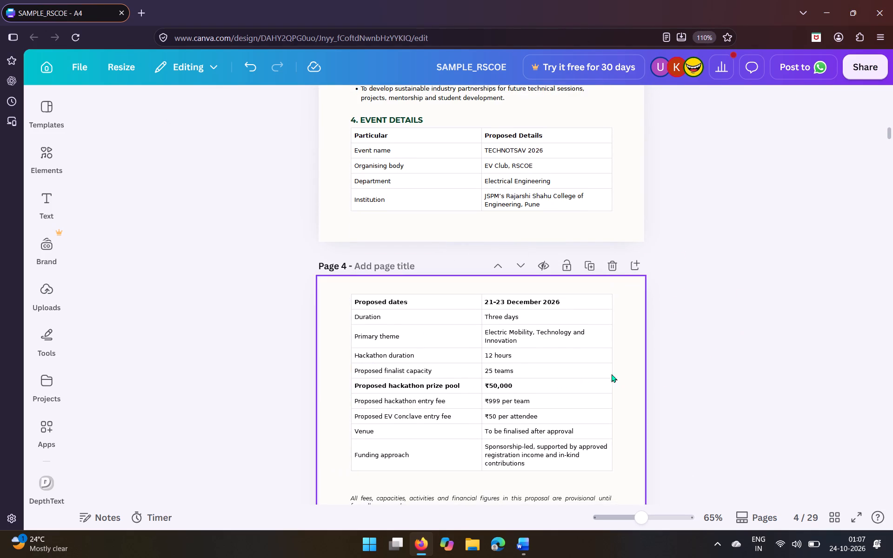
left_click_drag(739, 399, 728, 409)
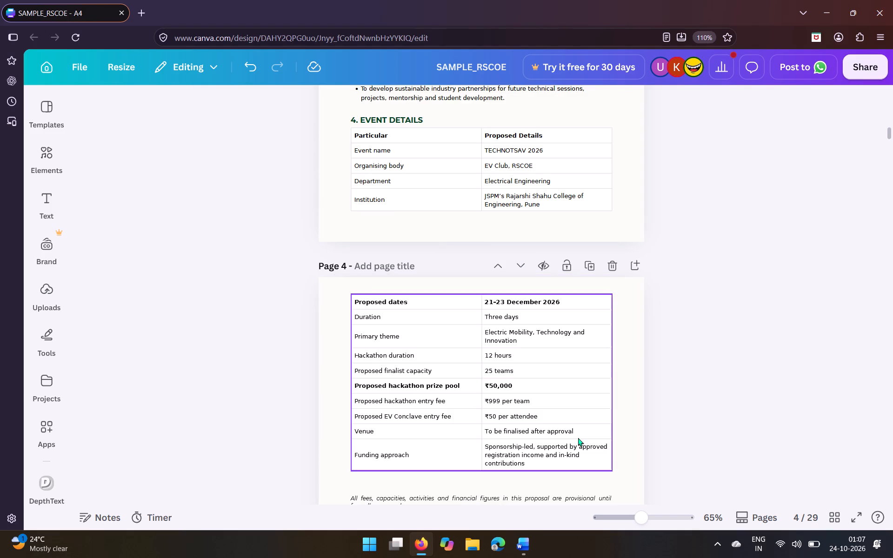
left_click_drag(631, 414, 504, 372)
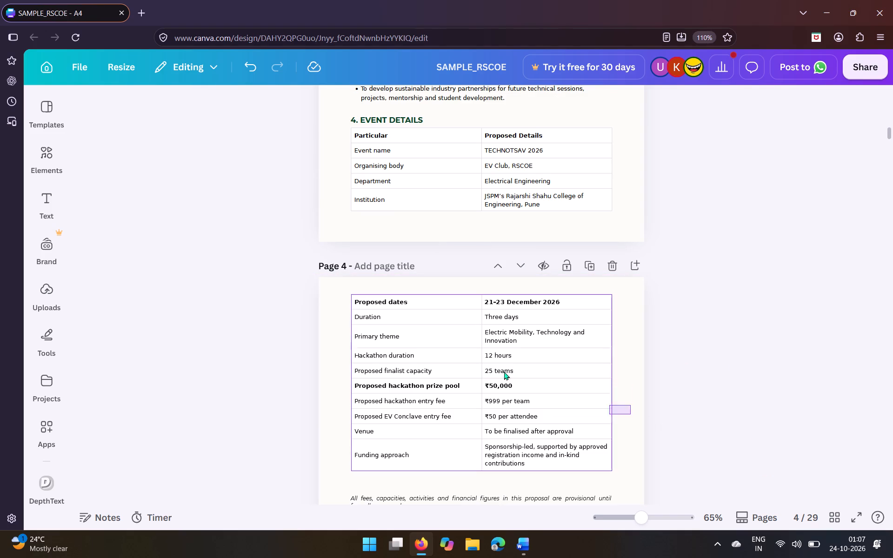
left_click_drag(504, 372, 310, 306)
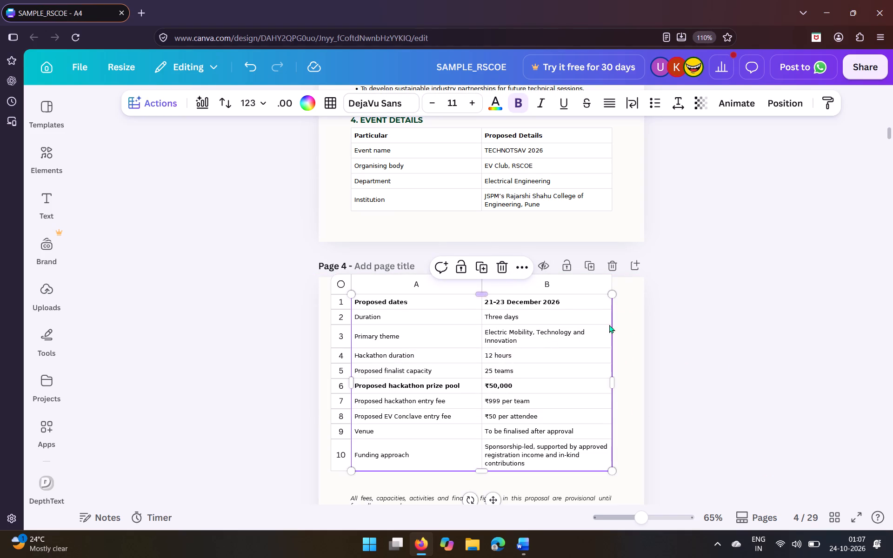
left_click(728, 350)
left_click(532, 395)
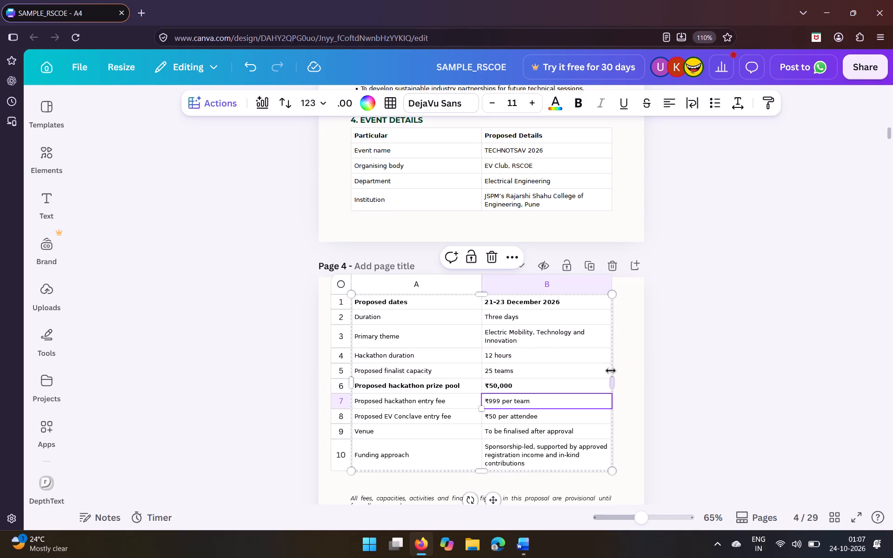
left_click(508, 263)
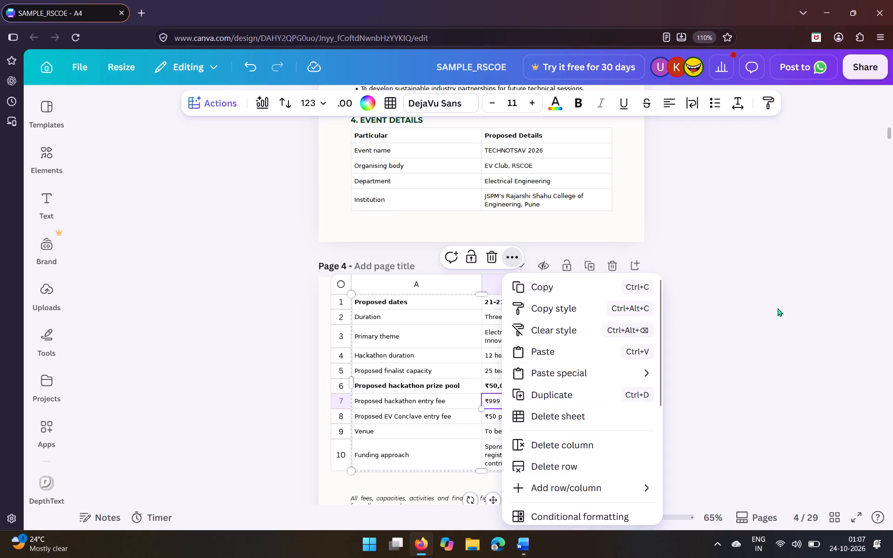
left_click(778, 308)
Move the proposed dates table on page 4 down to just above the italic note, aligned with the text margins.
scroll(596, 370, "down", 1)
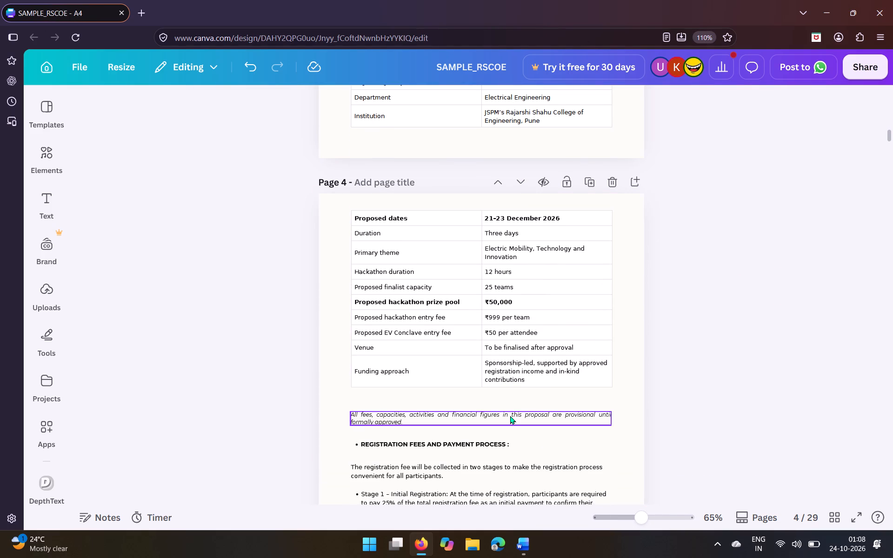
left_click(510, 416)
left_click(584, 365)
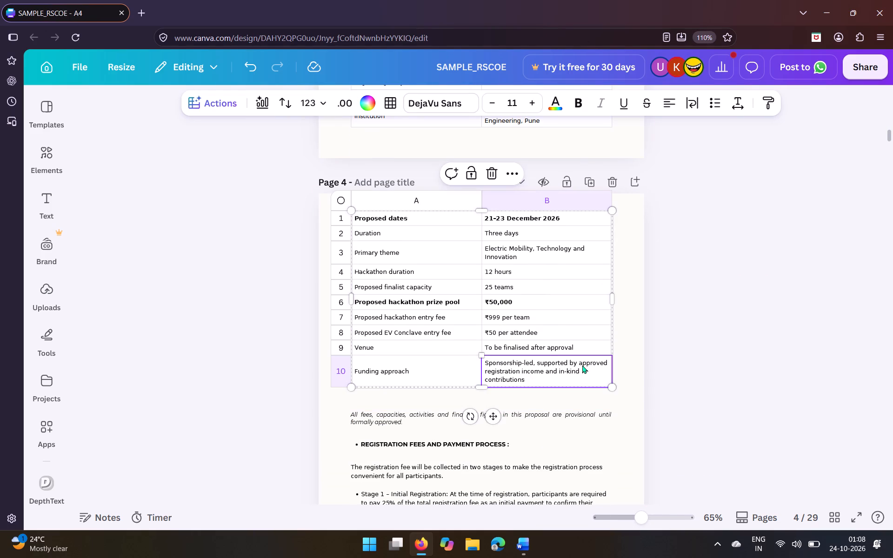
left_click_drag(492, 419, 492, 426)
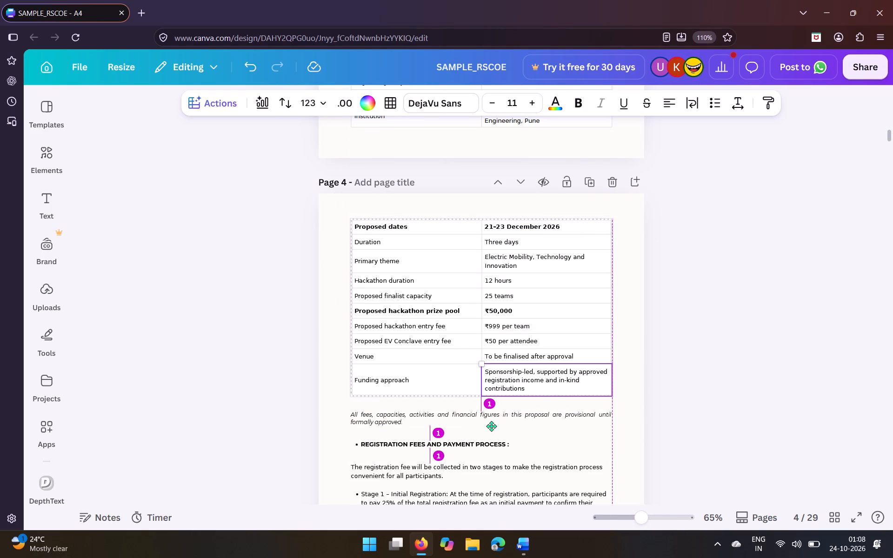
left_click_drag(492, 426, 491, 432)
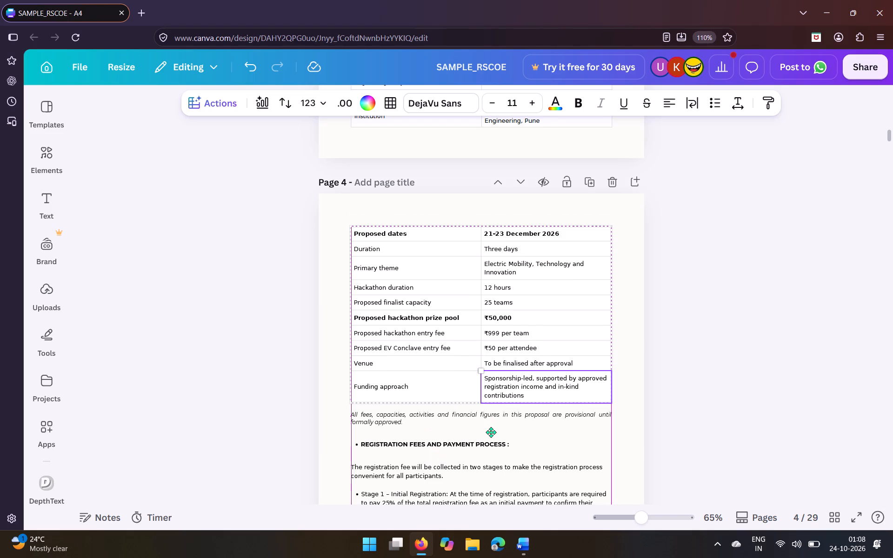
left_click_drag(491, 432, 491, 432)
left_click(820, 340)
scroll(632, 381, "down", 1)
scroll(594, 377, "down", 3)
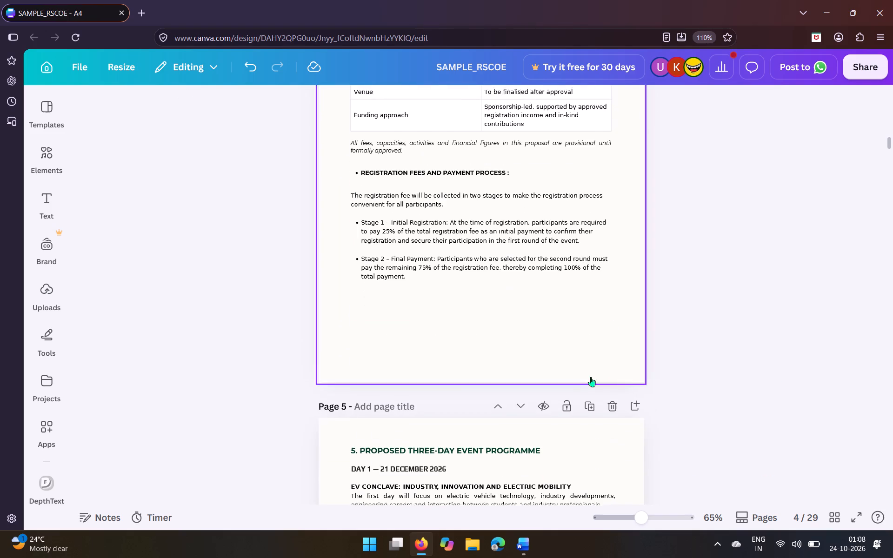
scroll(553, 248, "down", 4)
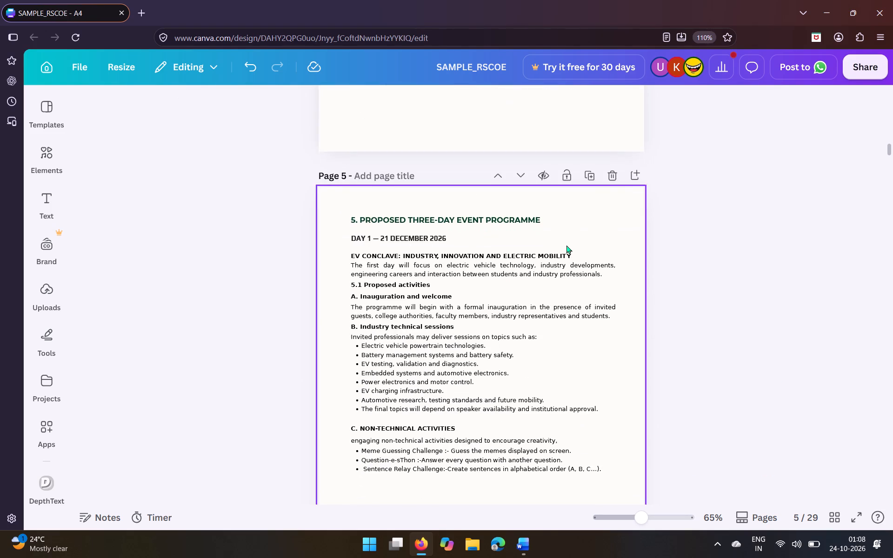
scroll(566, 245, "down", 7)
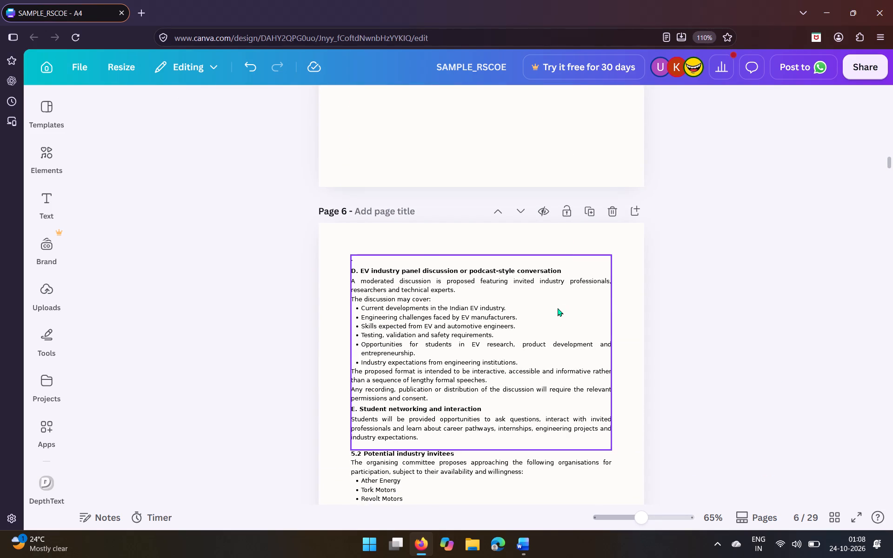
scroll(558, 308, "down", 1)
scroll(558, 308, "up", 5)
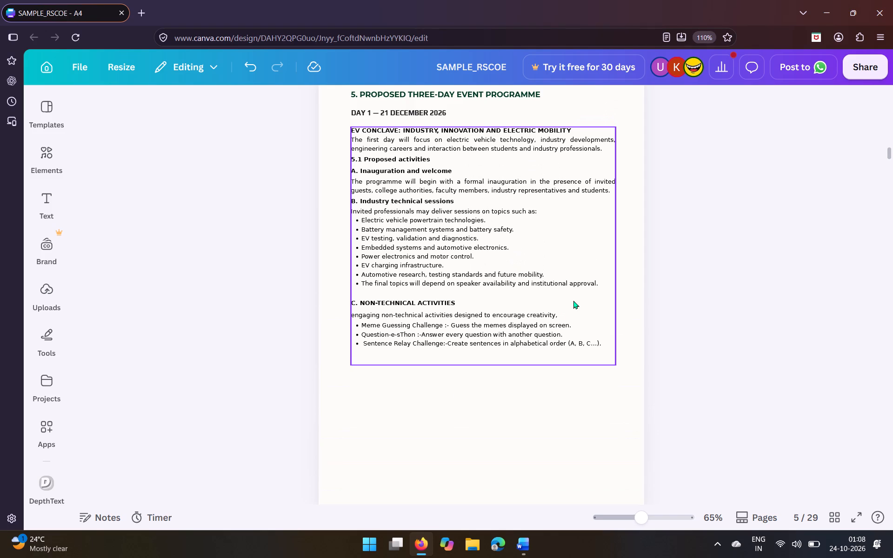
scroll(500, 268, "up", 3)
scroll(459, 236, "up", 2)
left_click(466, 236)
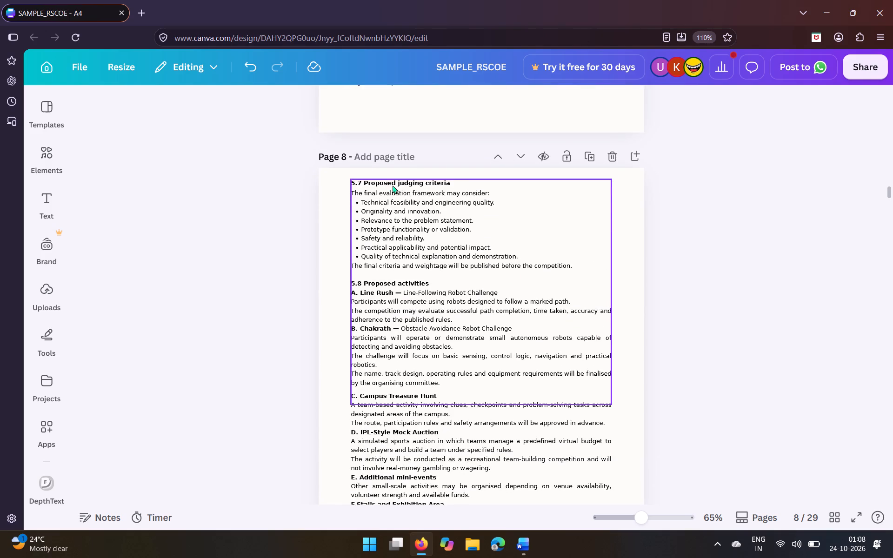
scroll(532, 329, "down", 1)
Review pages 8 to 12, covering the prize distribution, industry partnership, and registration and refund policy sections.
scroll(532, 329, "down", 3)
scroll(478, 327, "down", 8)
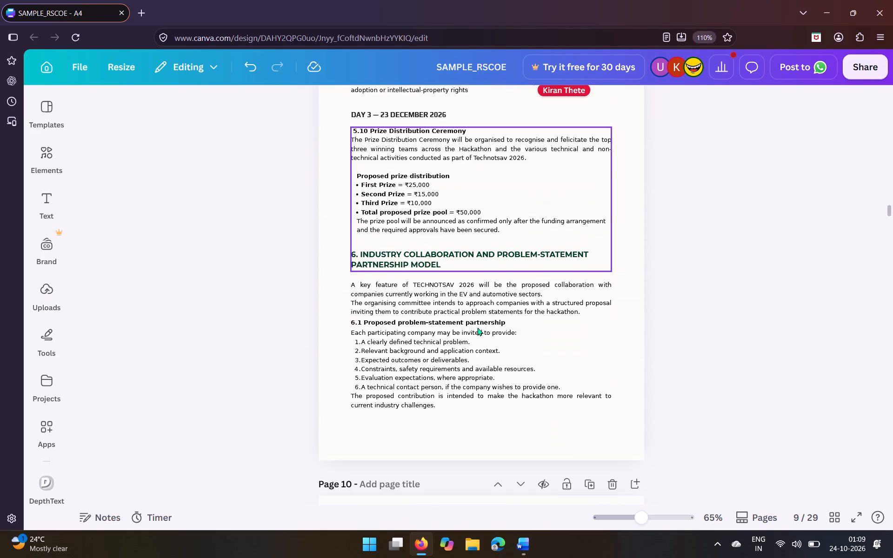
scroll(477, 327, "down", 16)
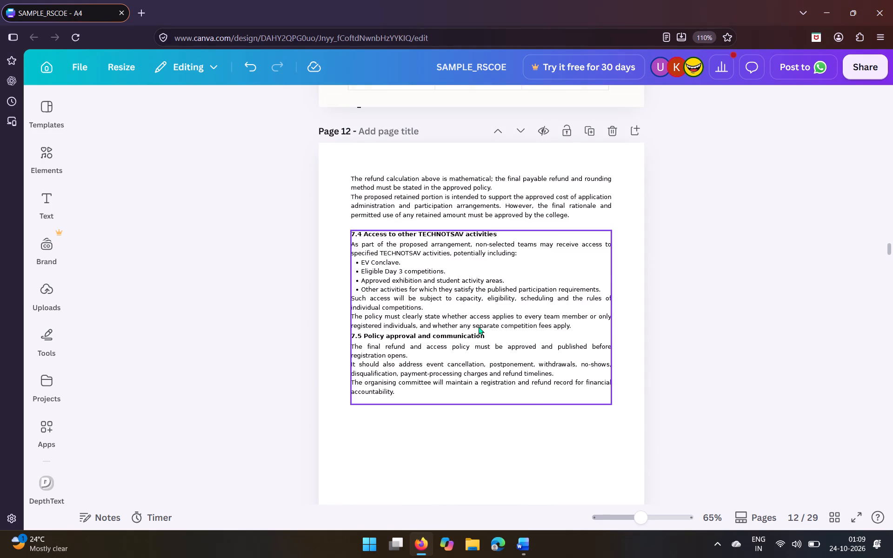
scroll(479, 326, "up", 3)
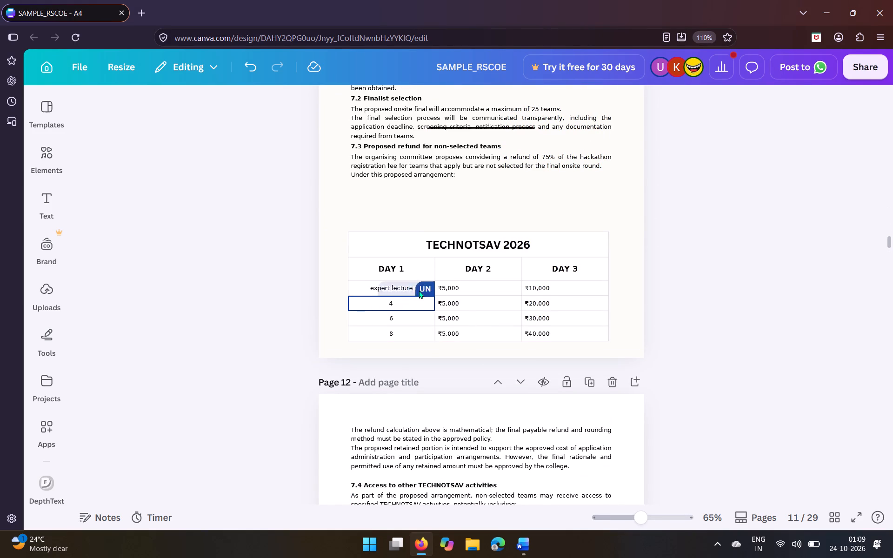
scroll(616, 324, "down", 5)
scroll(655, 291, "down", 3)
Delete the stray horizontal line crossing the Finalist selection paragraph (7.2) on page 11.
scroll(655, 290, "up", 4)
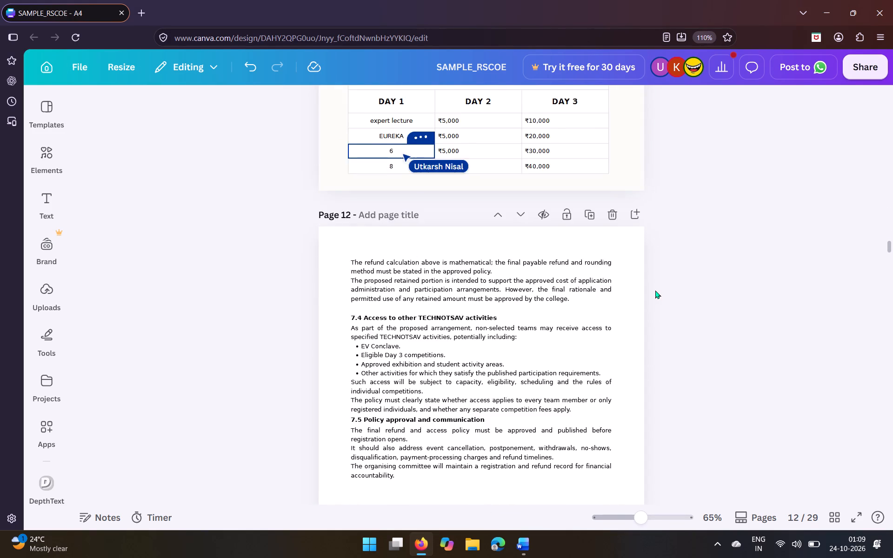
scroll(655, 290, "up", 9)
scroll(656, 387, "up", 2)
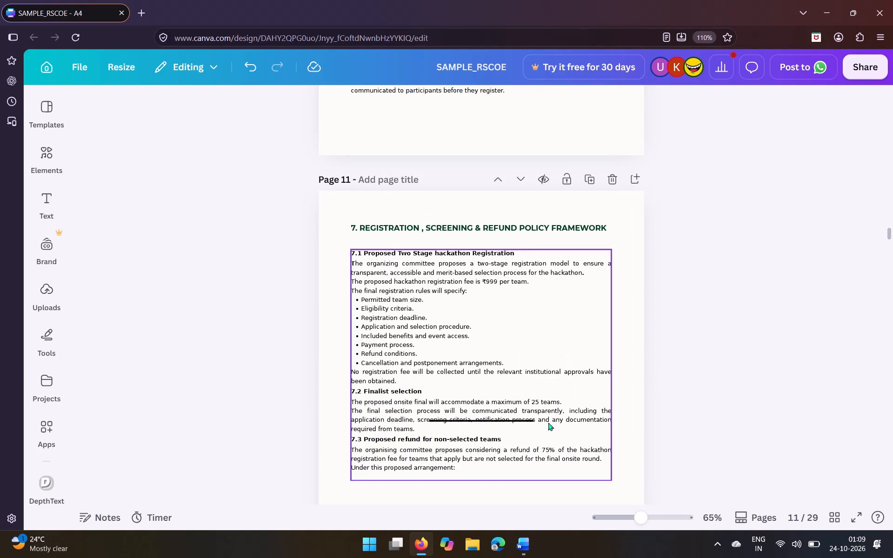
left_click(515, 421)
left_click(496, 392)
Move the text block starting with "C. Campus Treasure Hunt" on page 8 down towards the page's bottom margin, aligned with the text margins.
scroll(757, 404, "up", 1)
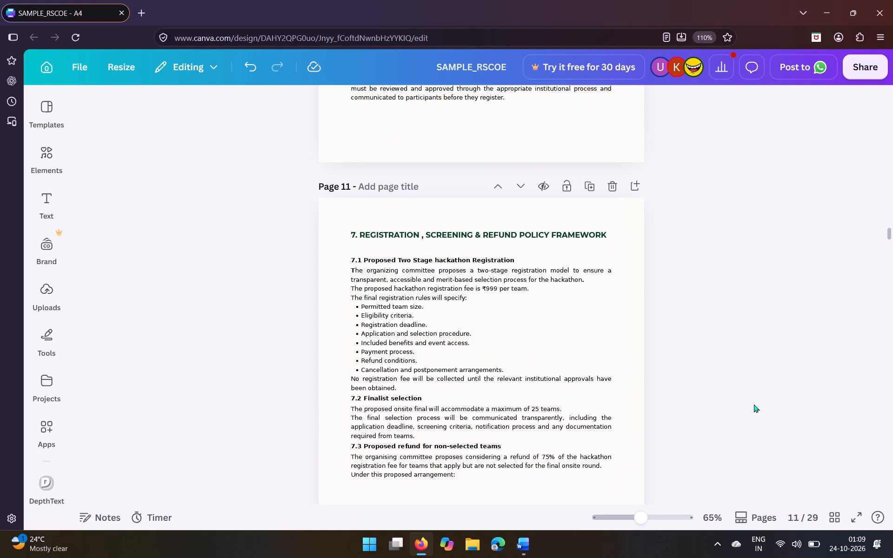
scroll(754, 404, "up", 3)
scroll(694, 428, "up", 10)
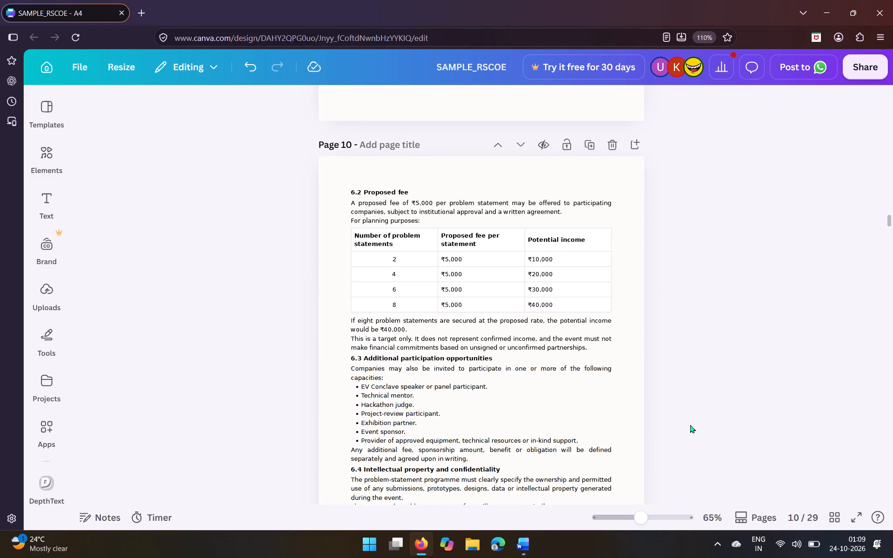
scroll(690, 425, "up", 14)
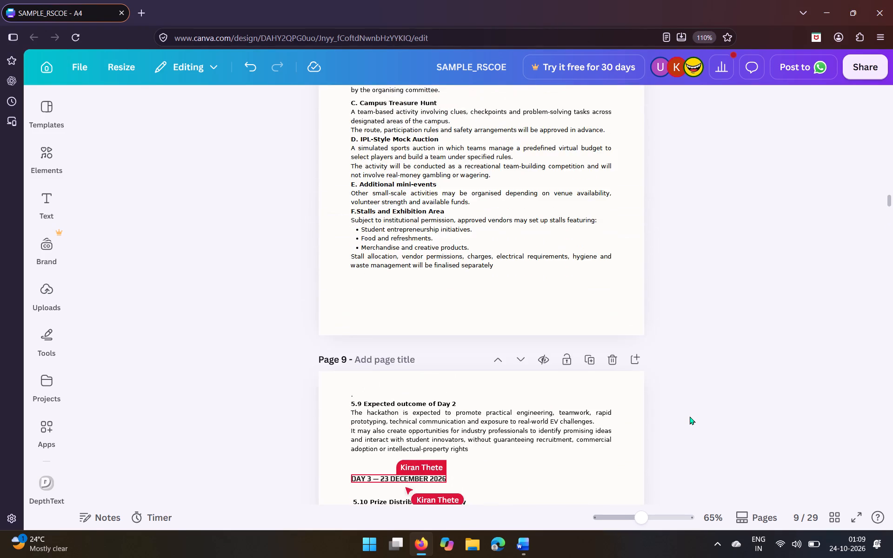
scroll(690, 416, "up", 12)
scroll(507, 358, "down", 8)
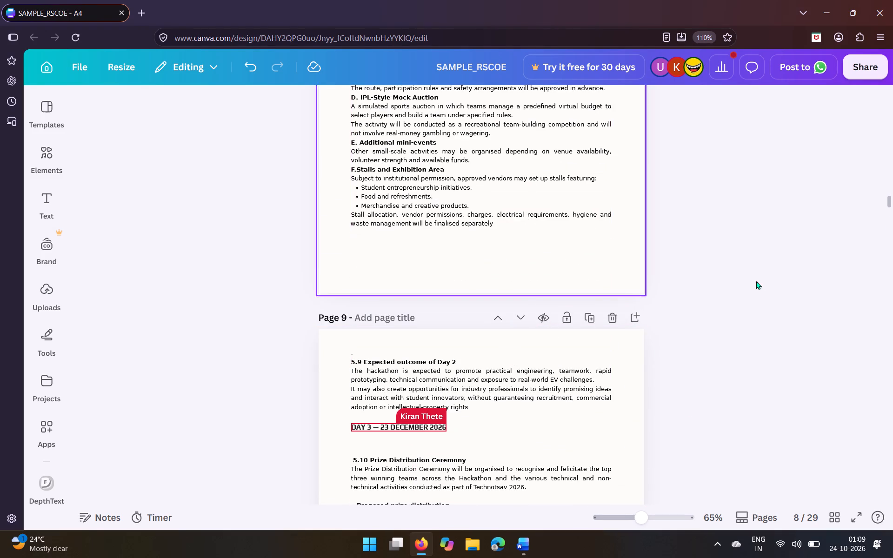
scroll(762, 284, "up", 2)
left_click(461, 210)
left_click_drag(469, 207, 472, 240)
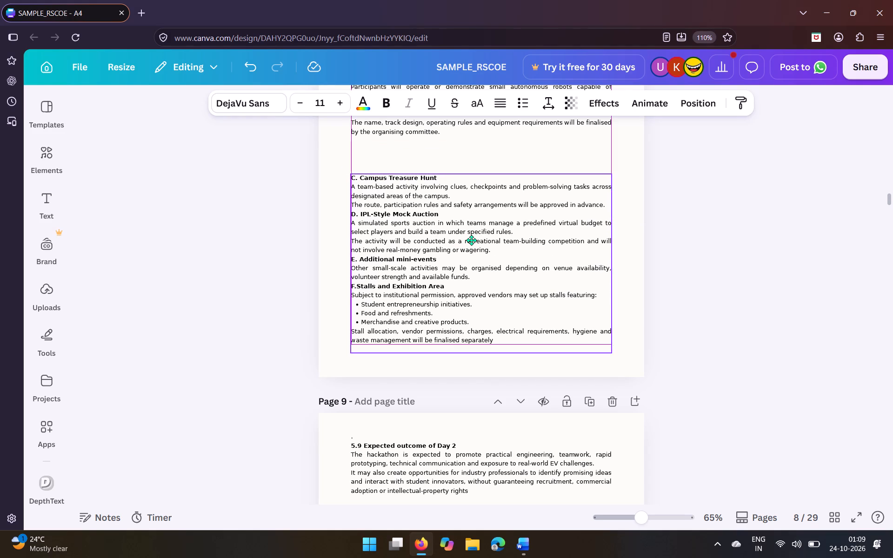
left_click_drag(472, 240, 469, 237)
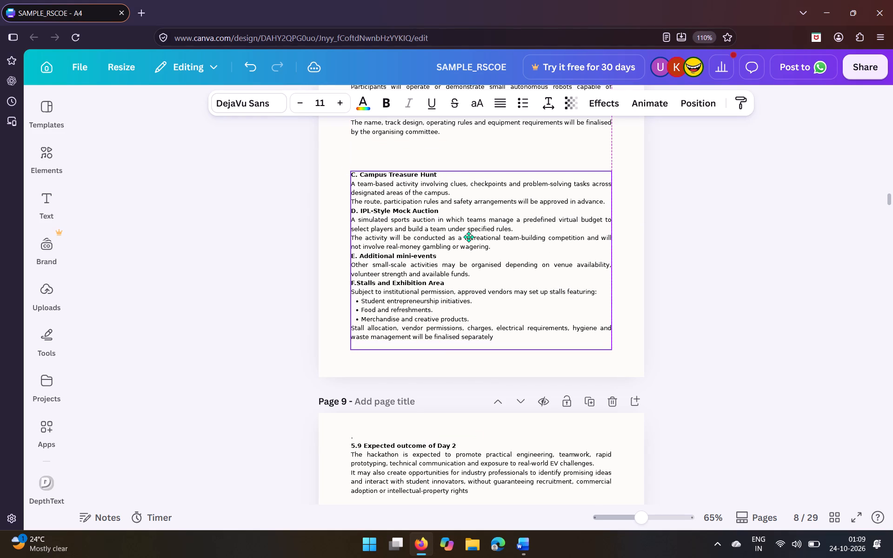
left_click_drag(469, 237, 469, 243)
Move the 5.7 judging criteria and 5.8 activities text block on page 8 down to just above the Campus Treasure Hunt block, keeping the margins aligned.
scroll(640, 240, "up", 2)
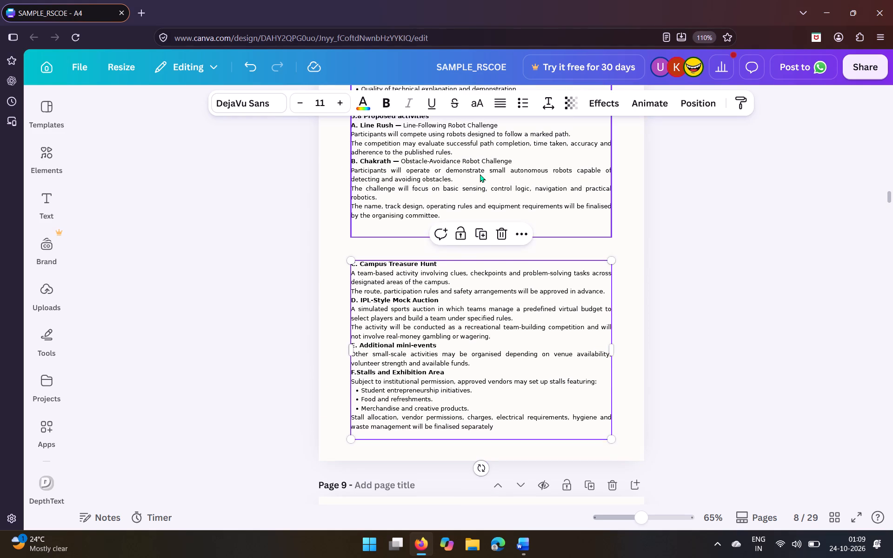
left_click(480, 174)
left_click_drag(483, 164, 487, 199)
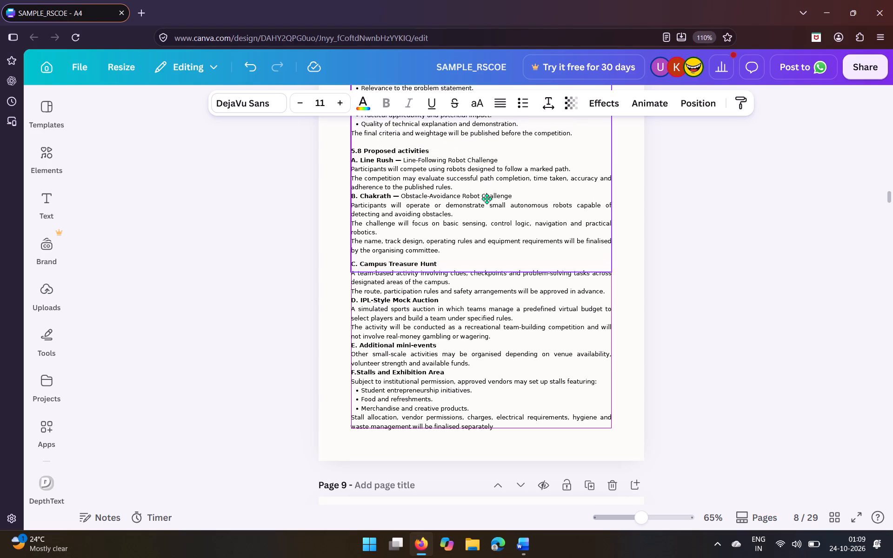
left_click_drag(487, 199, 488, 199)
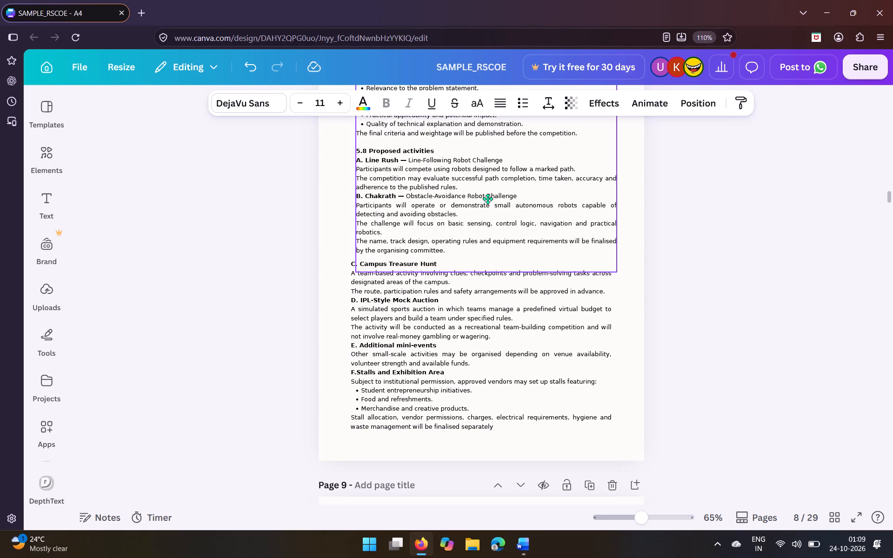
left_click_drag(488, 199, 480, 198)
scroll(502, 199, "up", 2)
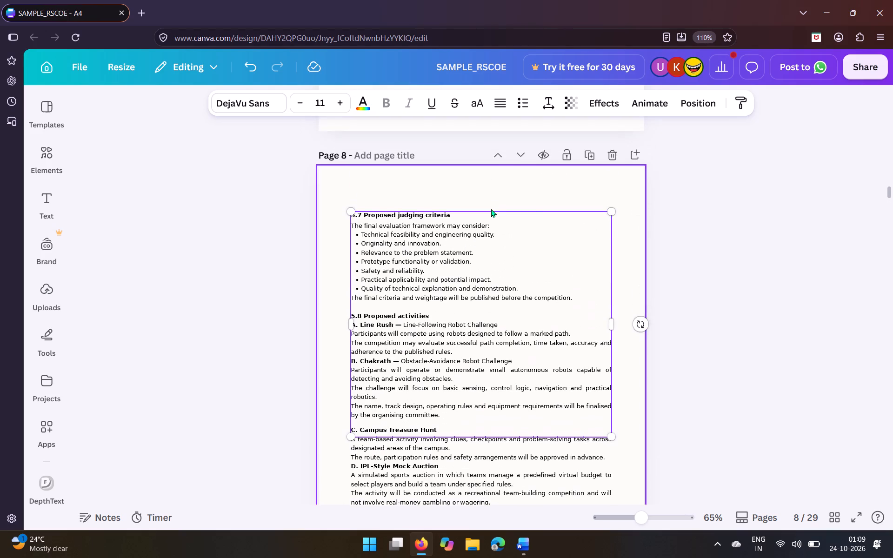
left_click(828, 190)
scroll(588, 247, "down", 2)
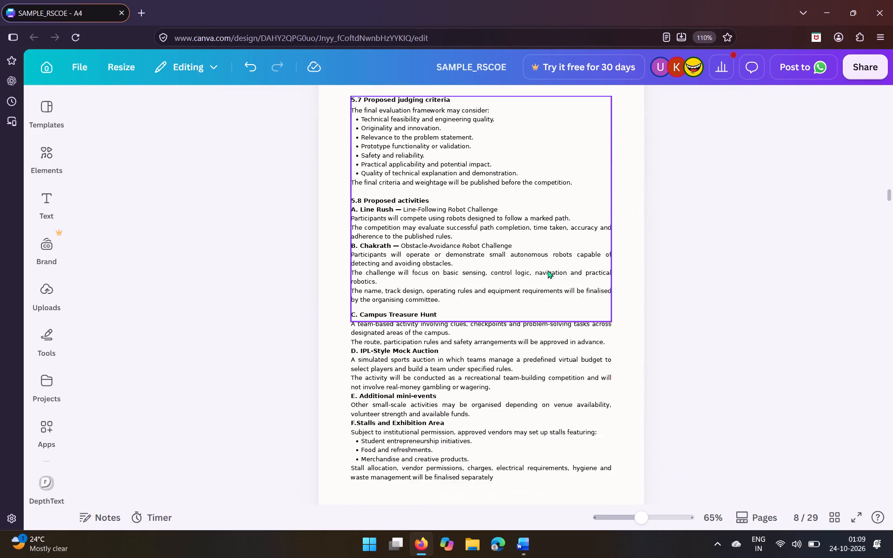
Review the layout of pages 8 to 12, from the judging criteria through the refund policy sections.
scroll(521, 292, "up", 2)
scroll(500, 262, "down", 3)
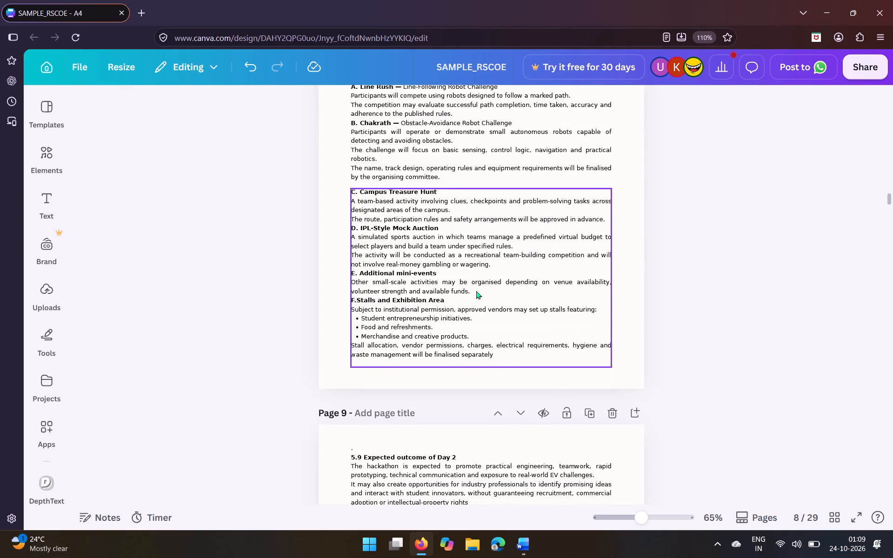
scroll(476, 295, "down", 1)
scroll(592, 325, "down", 4)
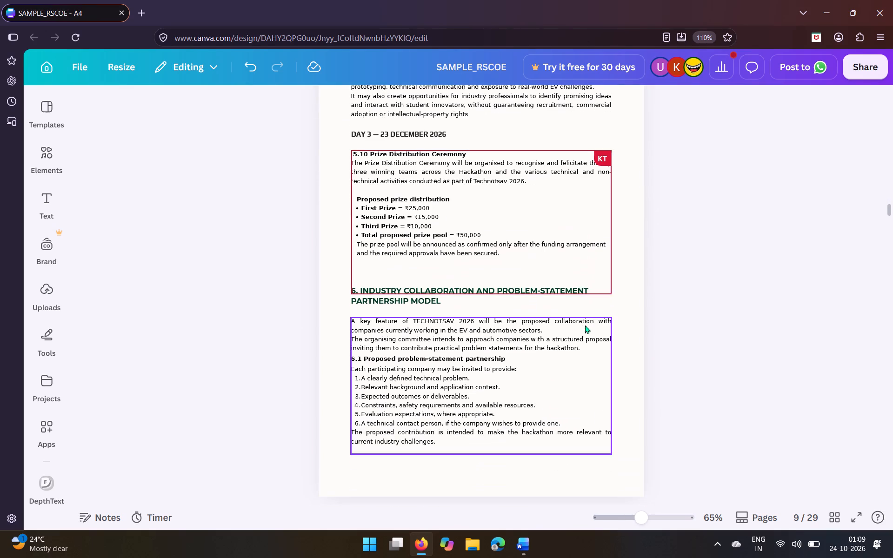
scroll(779, 361, "down", 1)
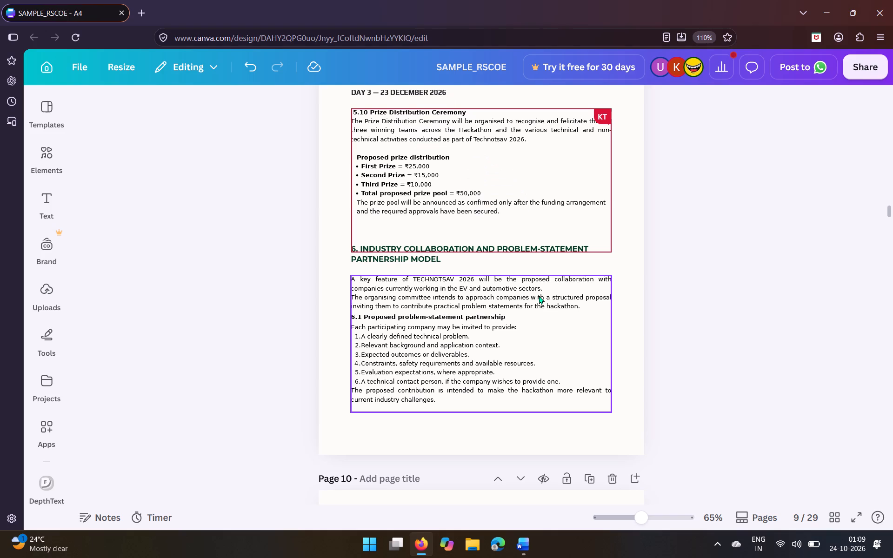
left_click(686, 367)
scroll(647, 433, "up", 2)
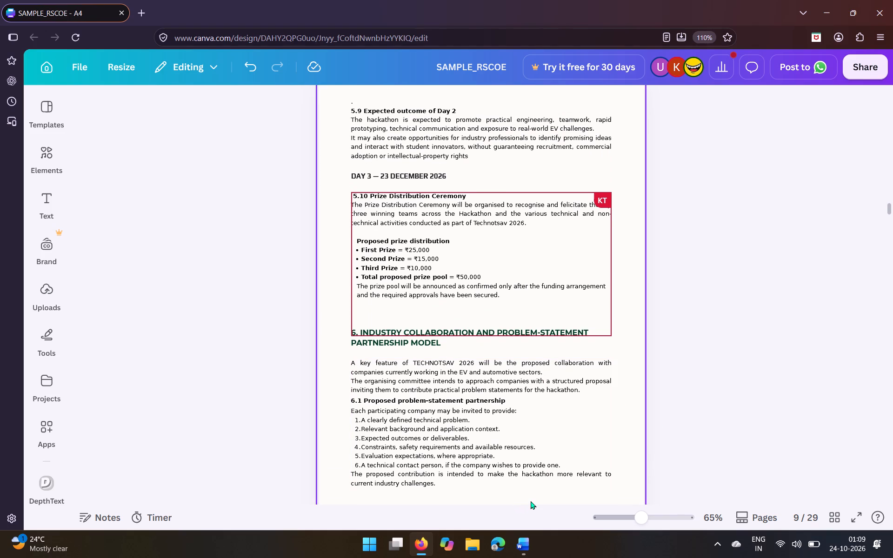
scroll(531, 501, "down", 11)
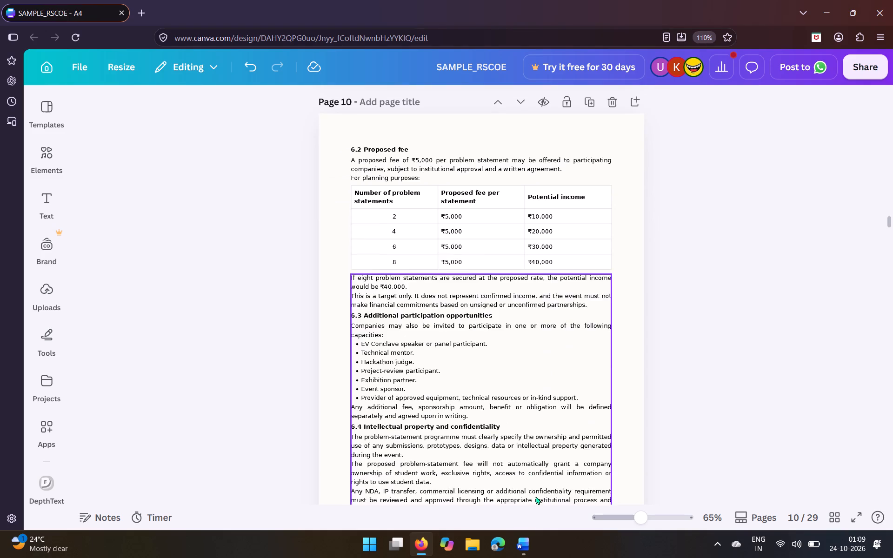
scroll(536, 496, "down", 13)
scroll(536, 496, "up", 5)
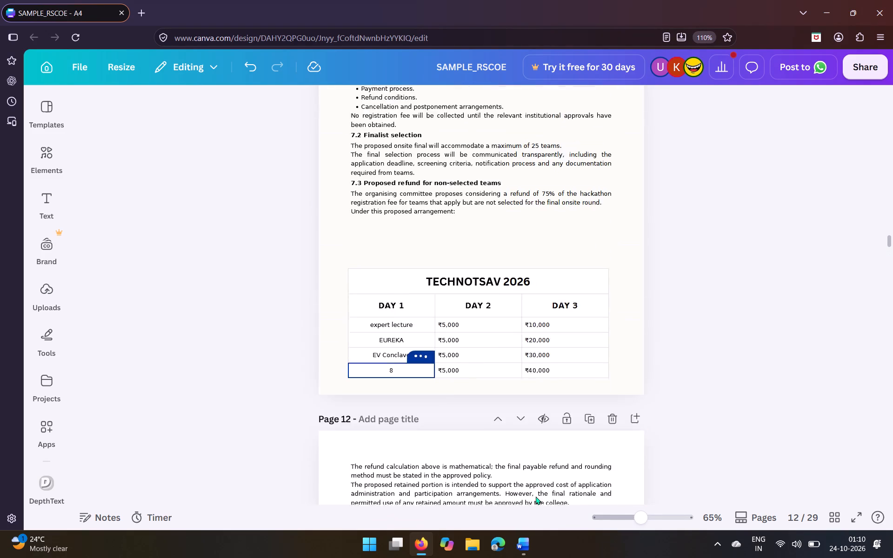
scroll(536, 496, "up", 2)
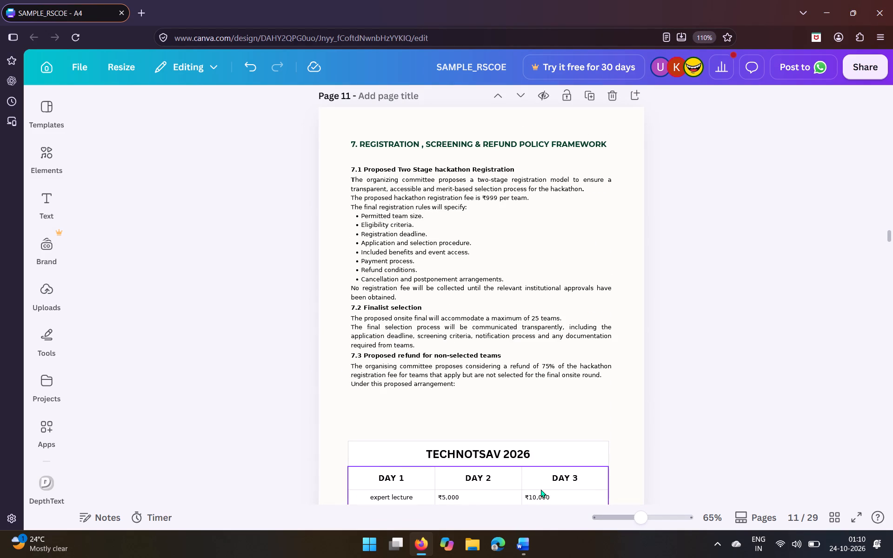
scroll(541, 489, "down", 2)
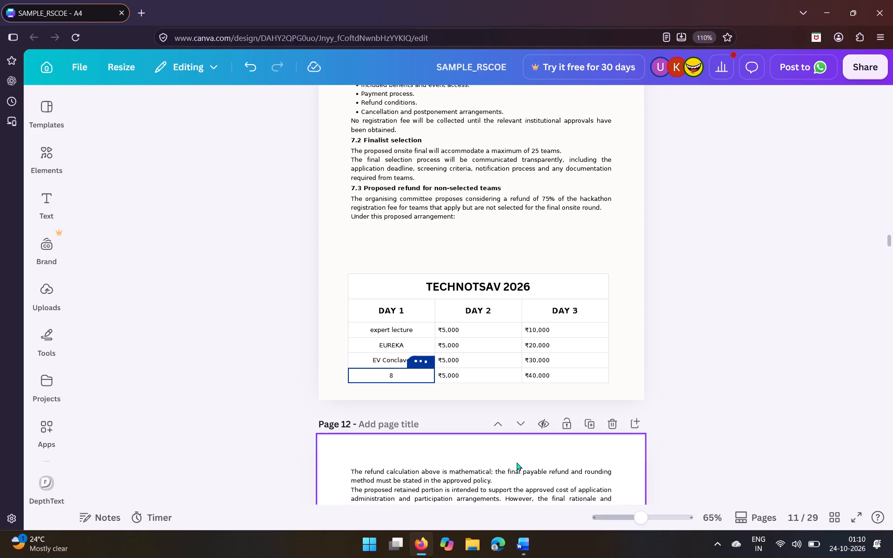
scroll(517, 462, "down", 3)
scroll(661, 476, "down", 3)
scroll(476, 497, "down", 3)
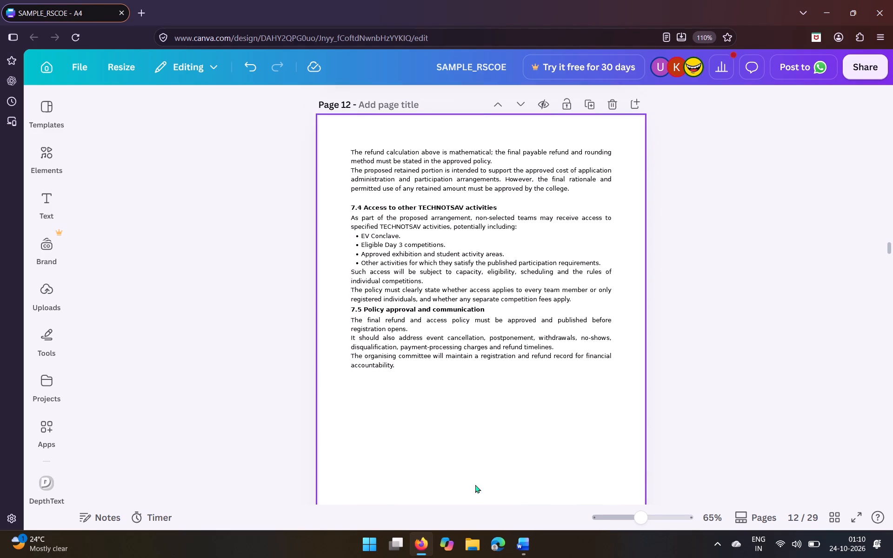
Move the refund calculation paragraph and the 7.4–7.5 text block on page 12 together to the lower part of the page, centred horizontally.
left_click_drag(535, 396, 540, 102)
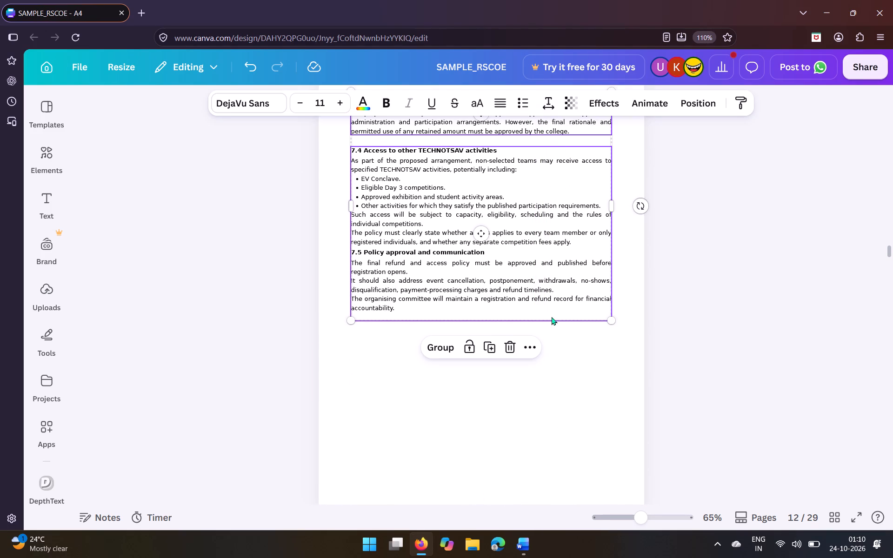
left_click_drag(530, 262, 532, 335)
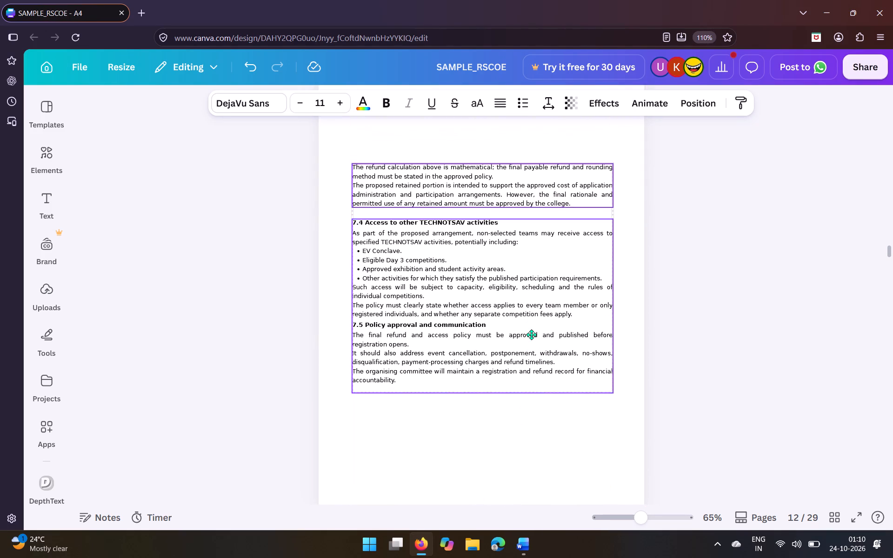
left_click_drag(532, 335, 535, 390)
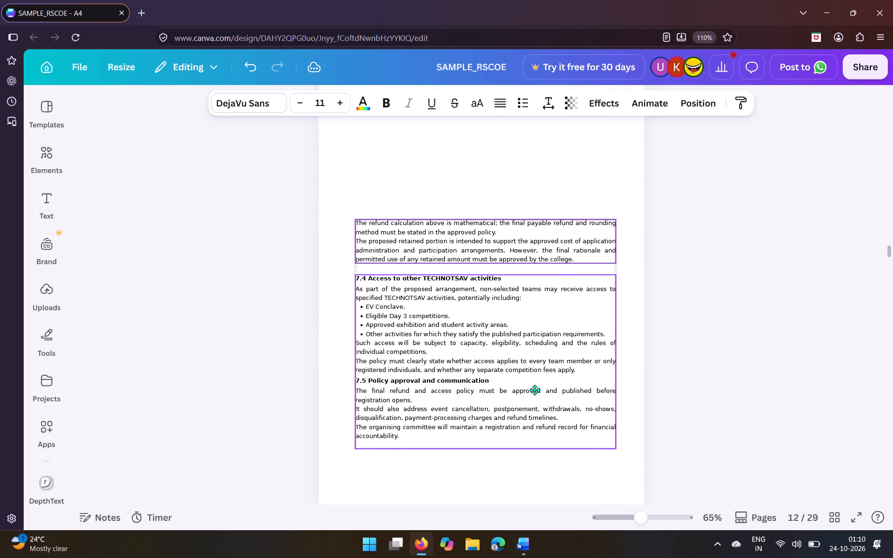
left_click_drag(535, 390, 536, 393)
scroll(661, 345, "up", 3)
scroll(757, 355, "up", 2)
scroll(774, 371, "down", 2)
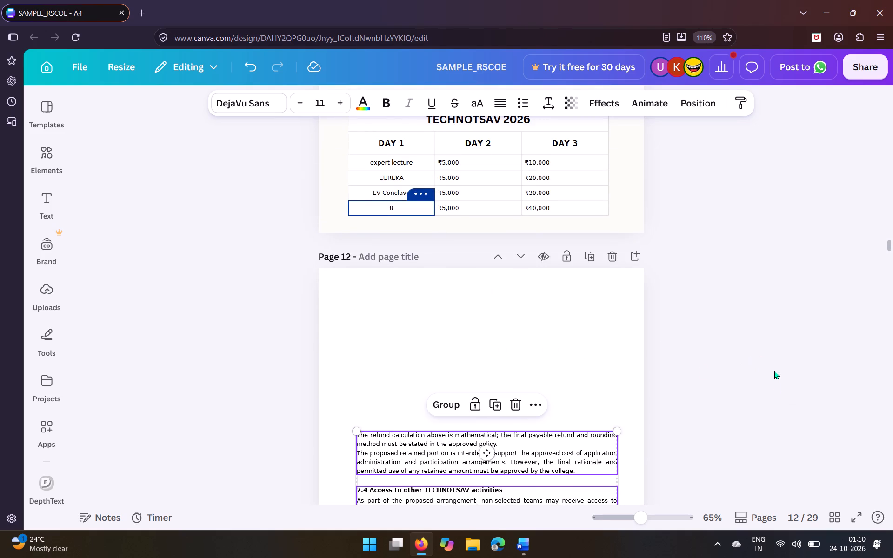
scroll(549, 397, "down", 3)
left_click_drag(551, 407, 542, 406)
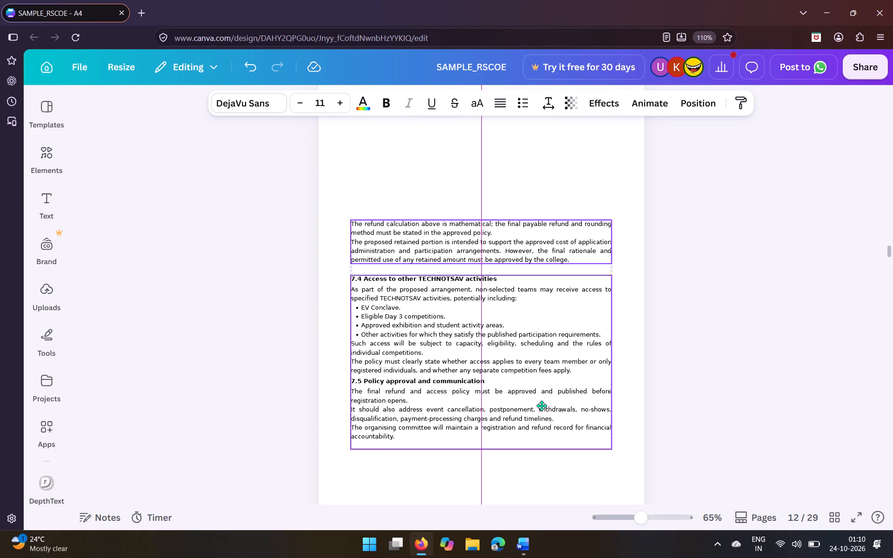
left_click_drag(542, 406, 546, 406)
Check the spacing of the repositioned text on page 12 against the neighbouring pages 11 and 13.
scroll(547, 310, "up", 2)
scroll(500, 489, "down", 4)
scroll(547, 308, "up", 1)
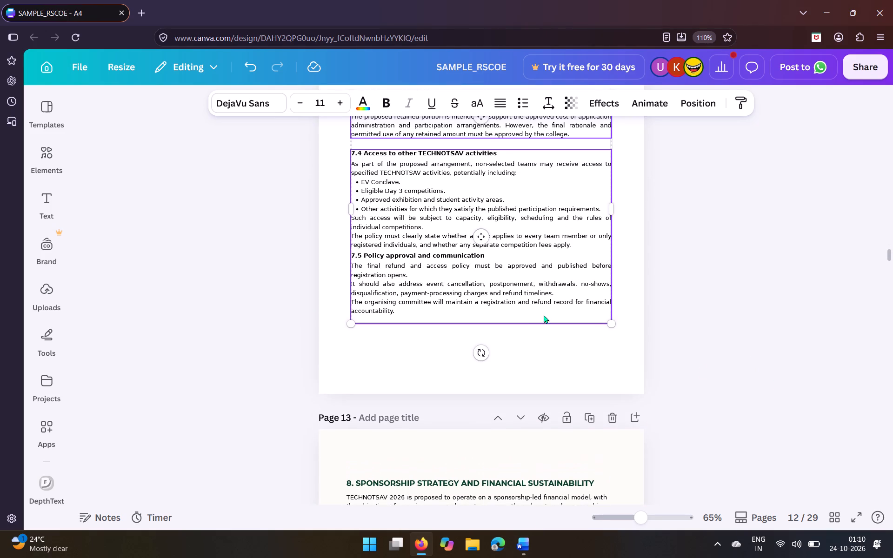
scroll(619, 365, "up", 2)
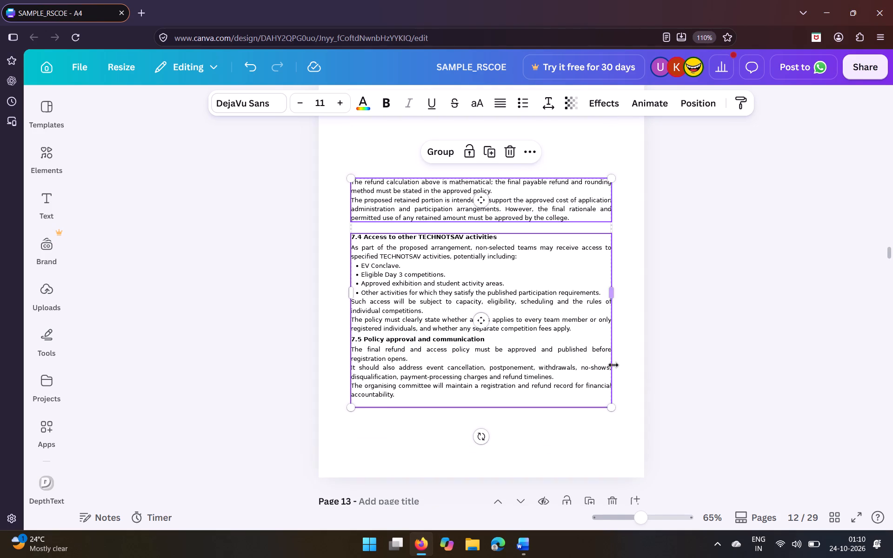
scroll(479, 353, "up", 1)
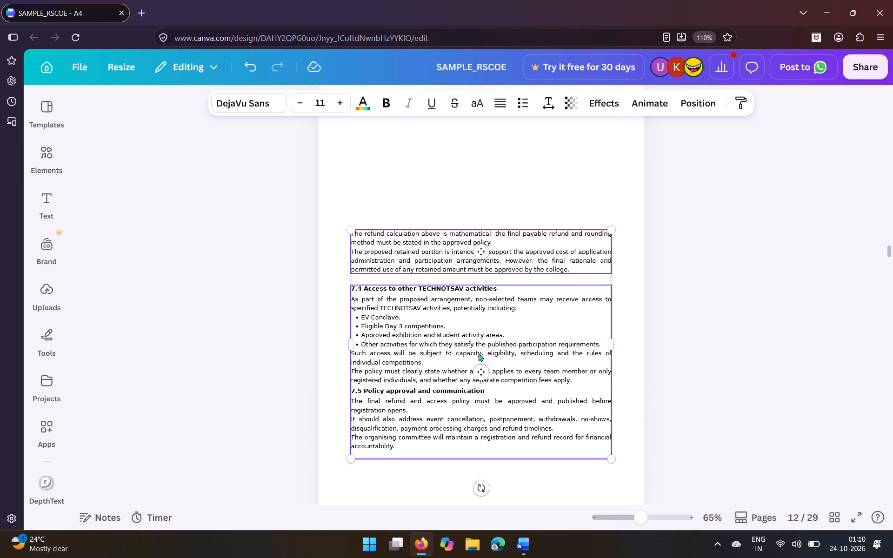
scroll(479, 353, "up", 3)
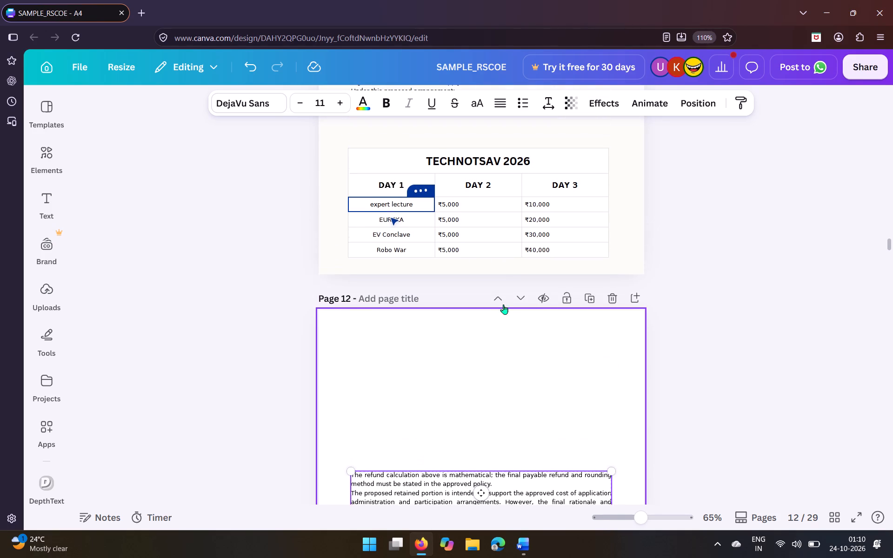
scroll(596, 329, "down", 5)
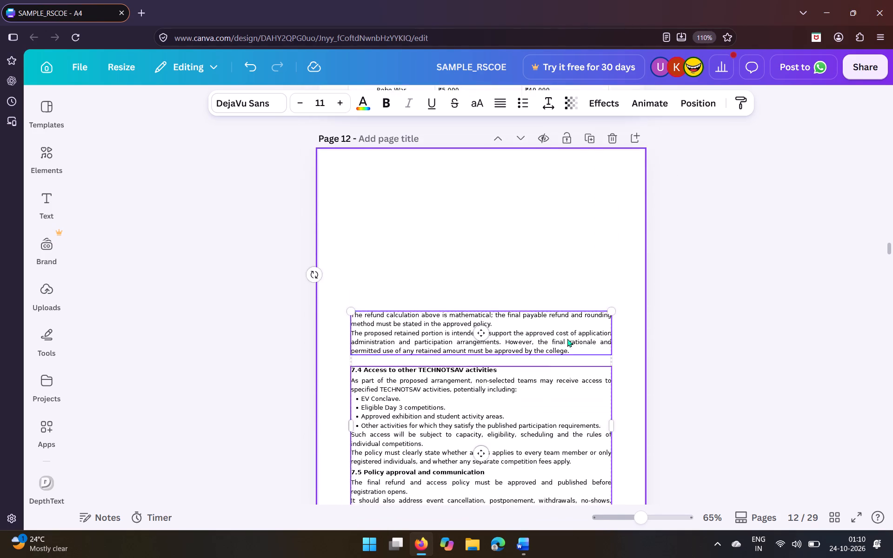
left_click(722, 413)
Move the refund calculation paragraph and the 7.4–7.5 text block together up to page 12's top margin, aligned with the side margins.
scroll(577, 399, "down", 1)
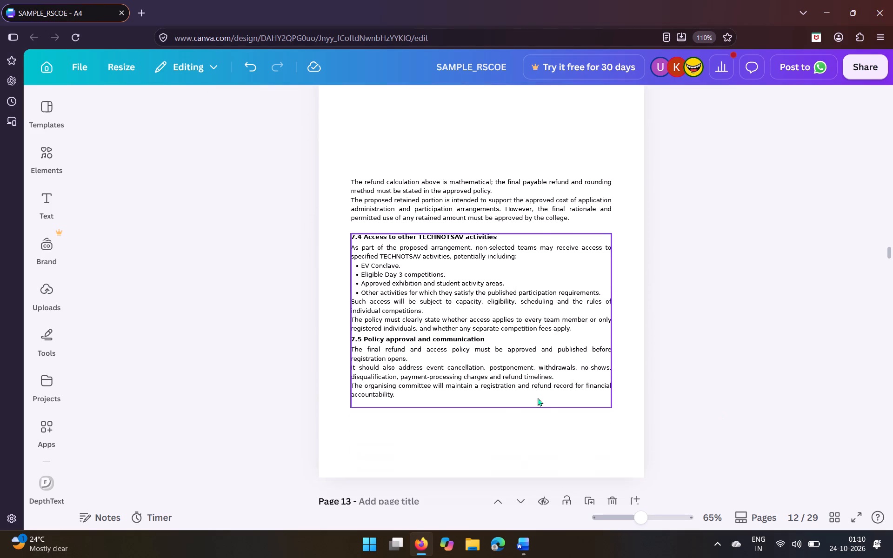
left_click_drag(478, 475, 524, 137)
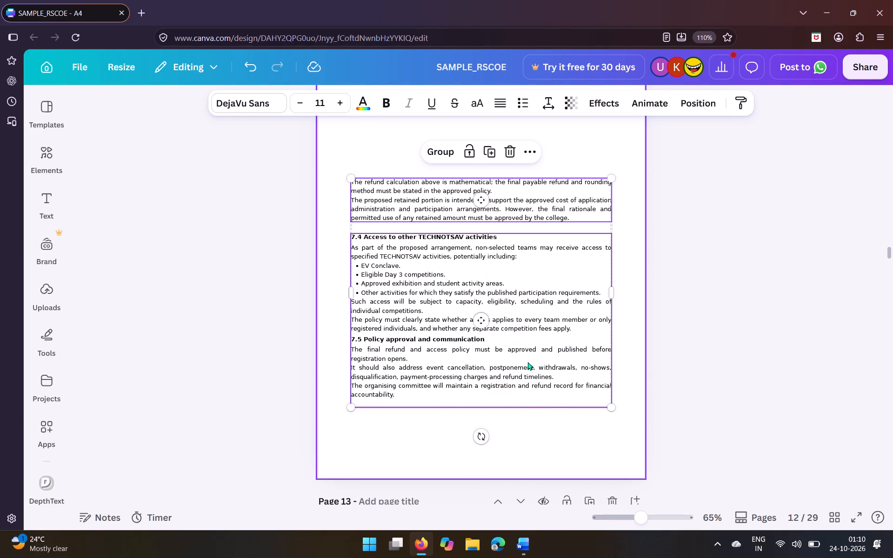
scroll(513, 370, "up", 1)
left_click_drag(462, 419, 464, 262)
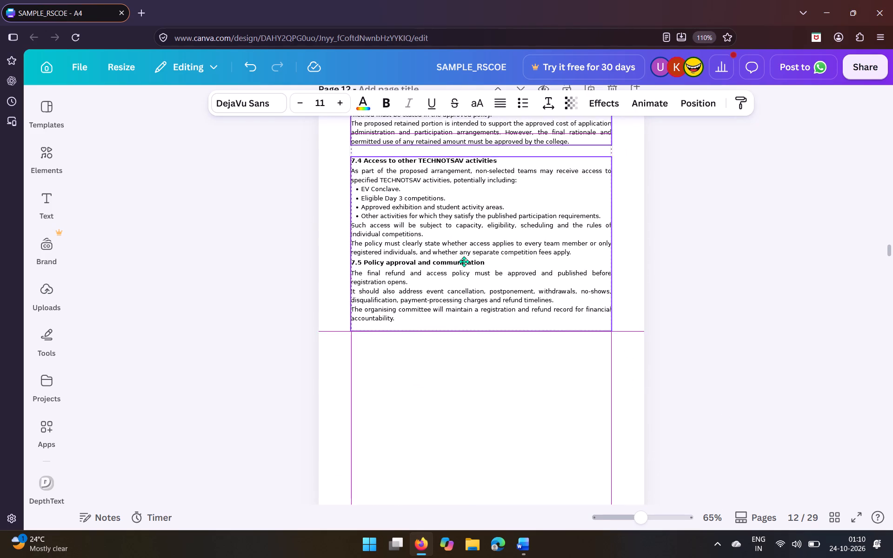
left_click_drag(464, 262, 464, 262)
scroll(533, 301, "up", 2)
left_click_drag(500, 430, 501, 483)
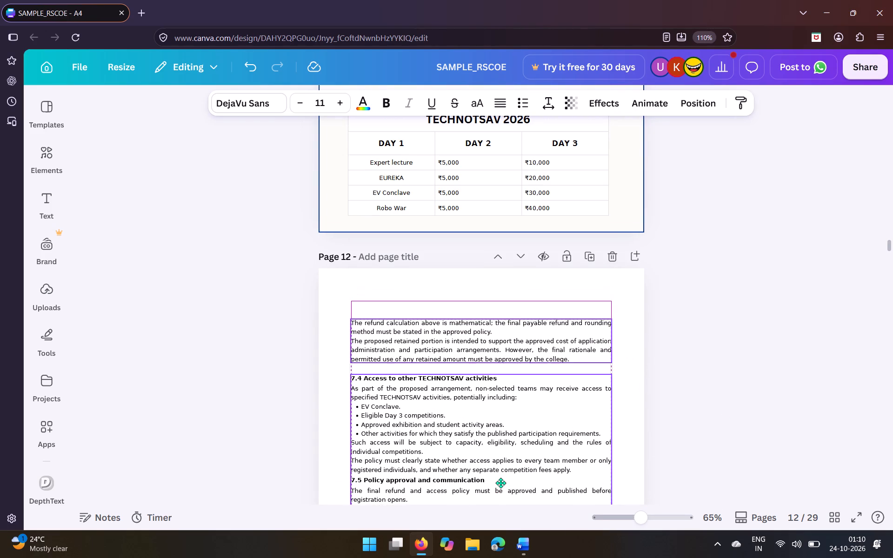
left_click_drag(501, 483, 497, 464)
scroll(725, 401, "up", 1)
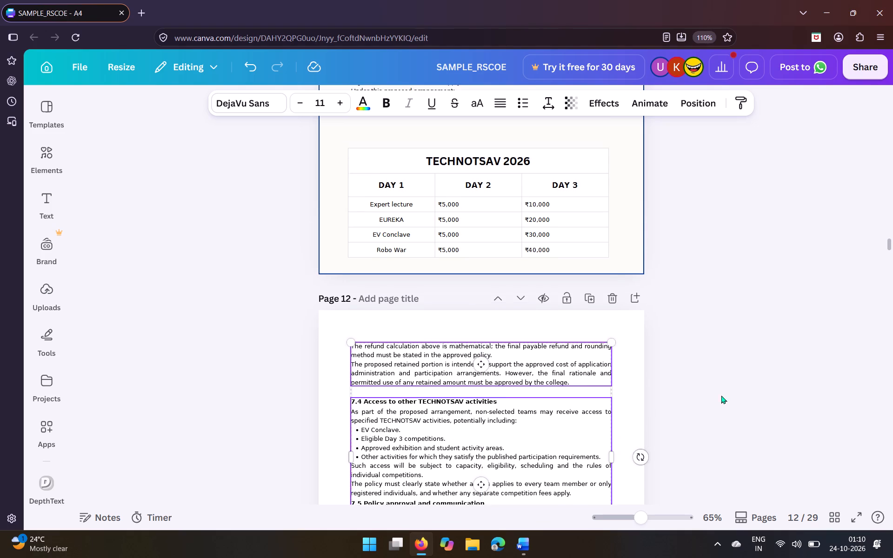
Duplicate the TECHNOTSAV 2026 title box together with the DAY 1–DAY 3 table on page 11.
scroll(722, 390, "up", 2)
left_click_drag(516, 205, 552, 299)
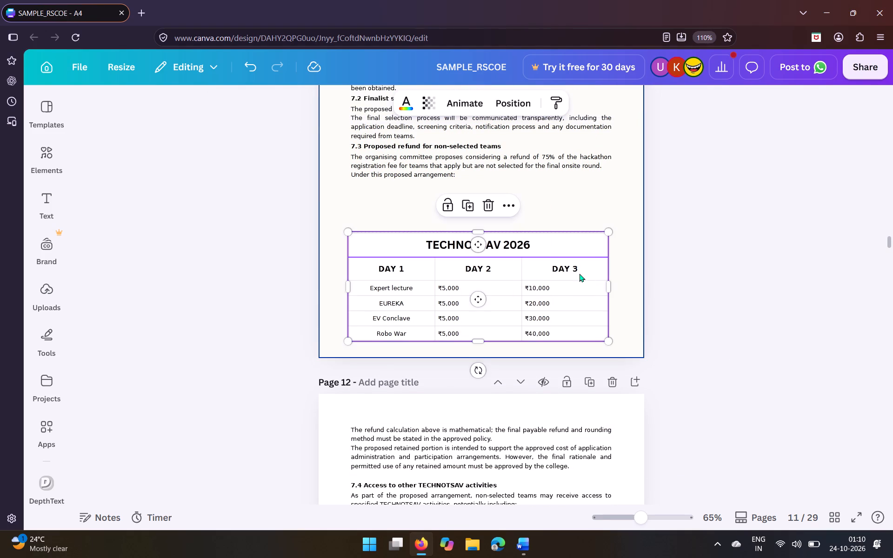
right_click(506, 210)
left_click(465, 207)
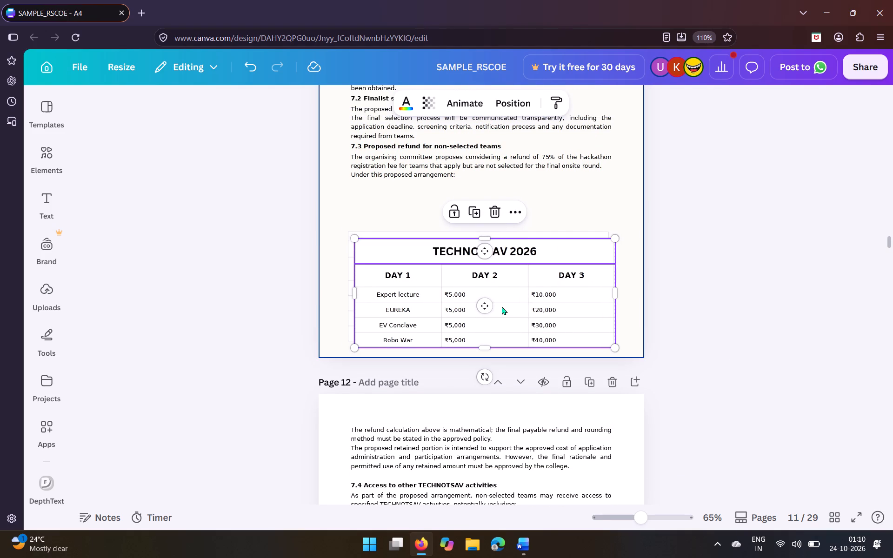
Move the duplicated TECHNOTSAV 2026 title and day table from page 11 to page 12, just below the 7.5 policy text.
left_click_drag(487, 305, 493, 466)
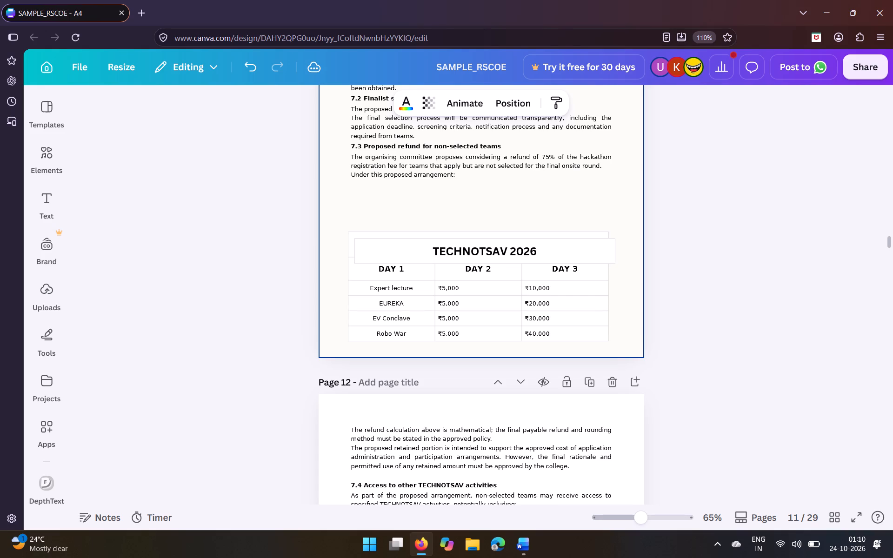
left_click_drag(493, 466, 493, 466)
scroll(516, 425, "down", 2)
scroll(496, 386, "down", 2)
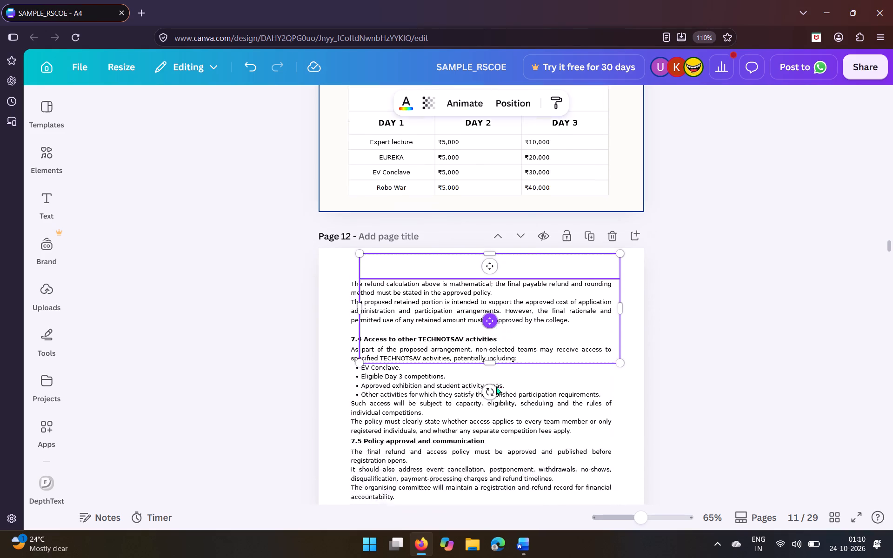
left_click_drag(490, 300, 492, 488)
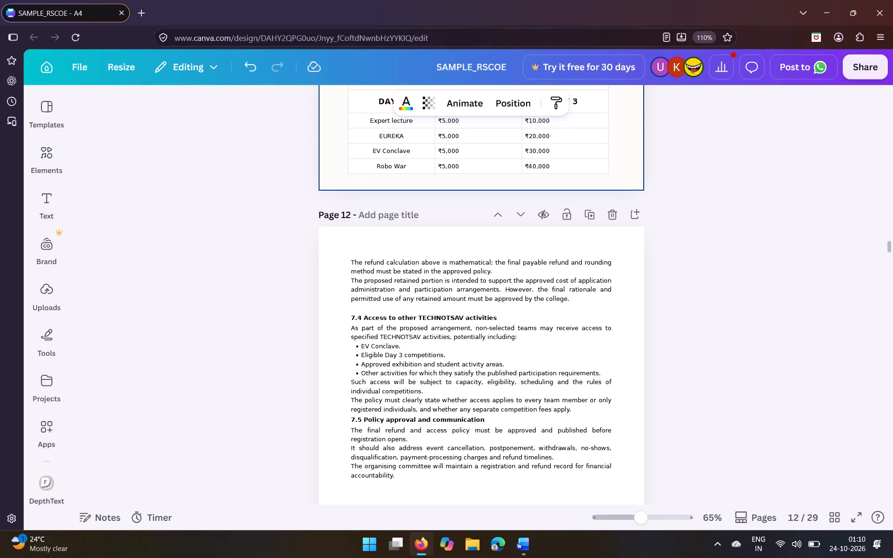
left_click_drag(492, 488, 489, 497)
scroll(489, 483, "down", 2)
left_click_drag(488, 332, 490, 350)
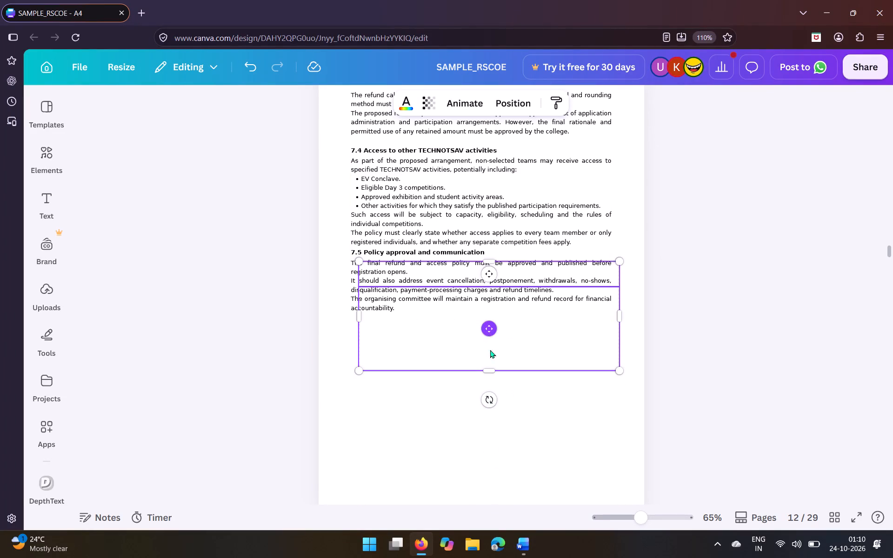
left_click_drag(490, 350, 474, 391)
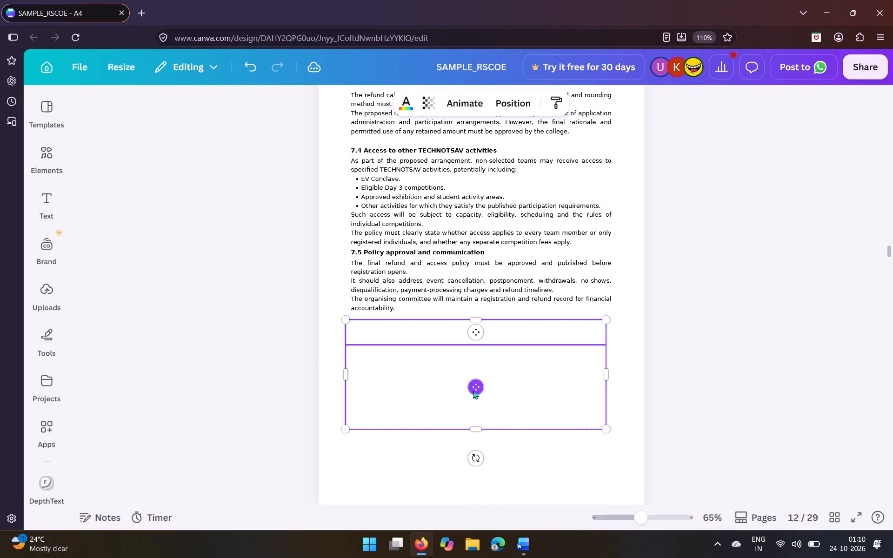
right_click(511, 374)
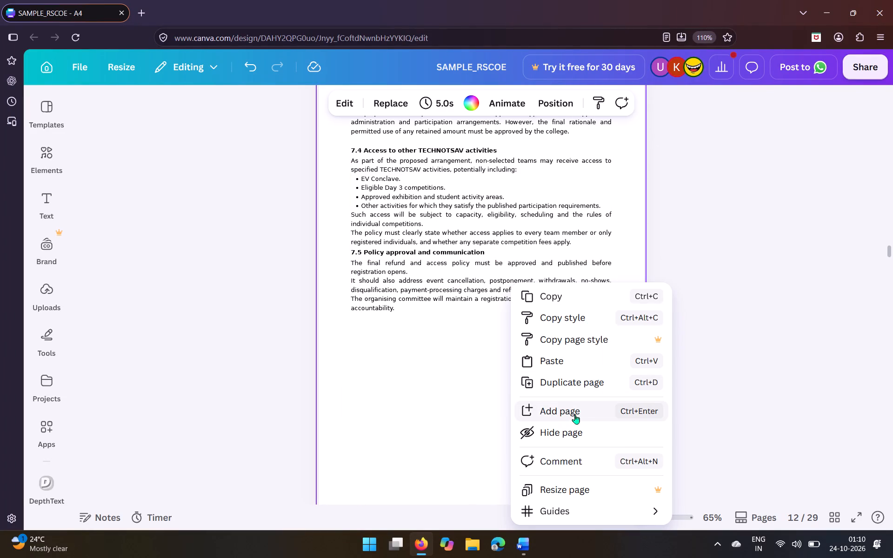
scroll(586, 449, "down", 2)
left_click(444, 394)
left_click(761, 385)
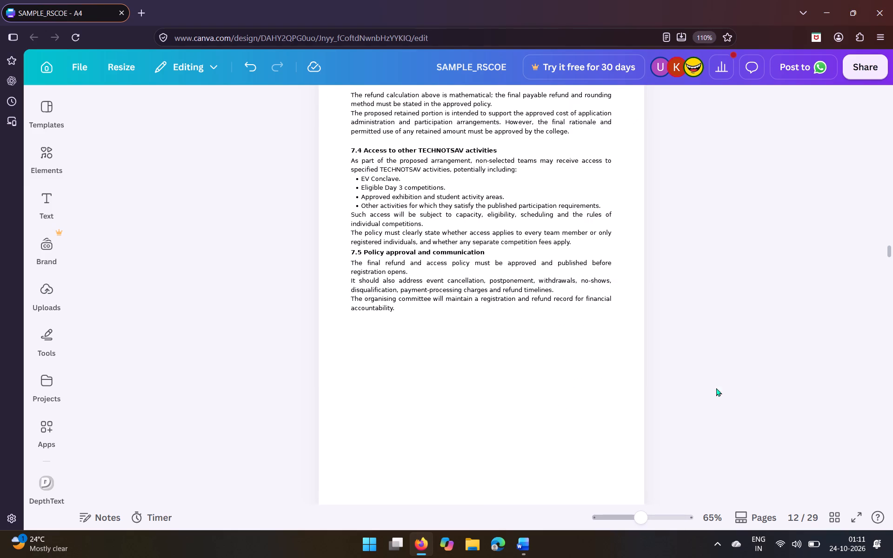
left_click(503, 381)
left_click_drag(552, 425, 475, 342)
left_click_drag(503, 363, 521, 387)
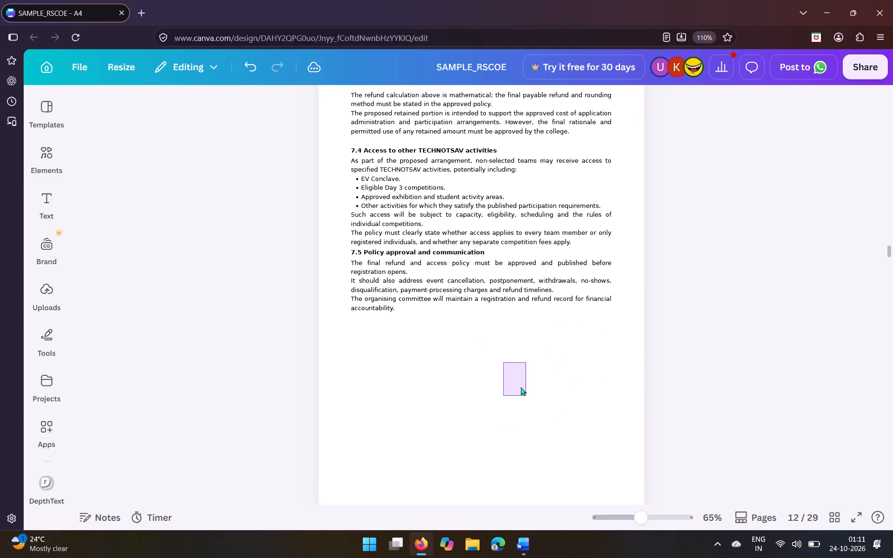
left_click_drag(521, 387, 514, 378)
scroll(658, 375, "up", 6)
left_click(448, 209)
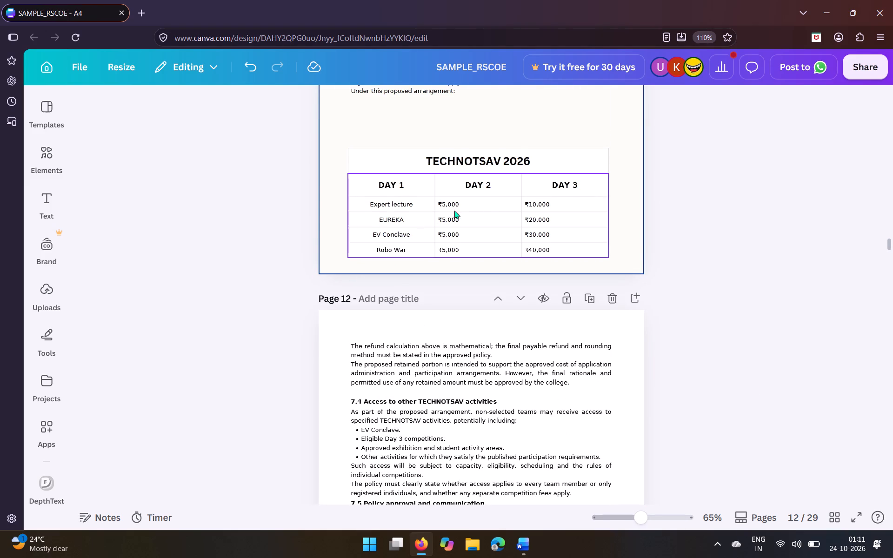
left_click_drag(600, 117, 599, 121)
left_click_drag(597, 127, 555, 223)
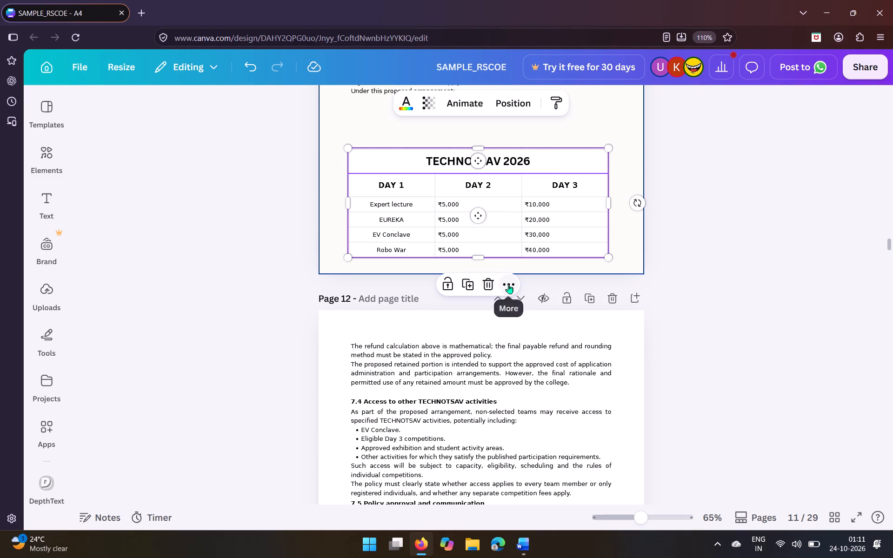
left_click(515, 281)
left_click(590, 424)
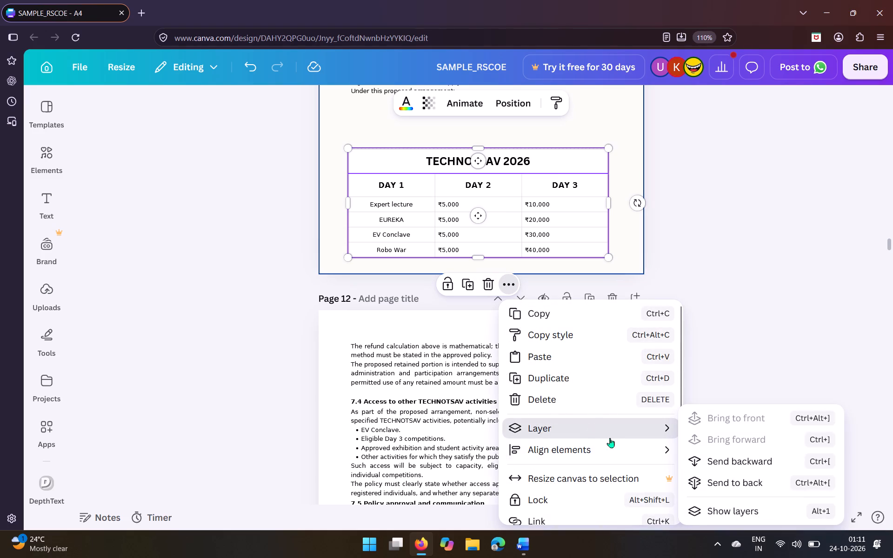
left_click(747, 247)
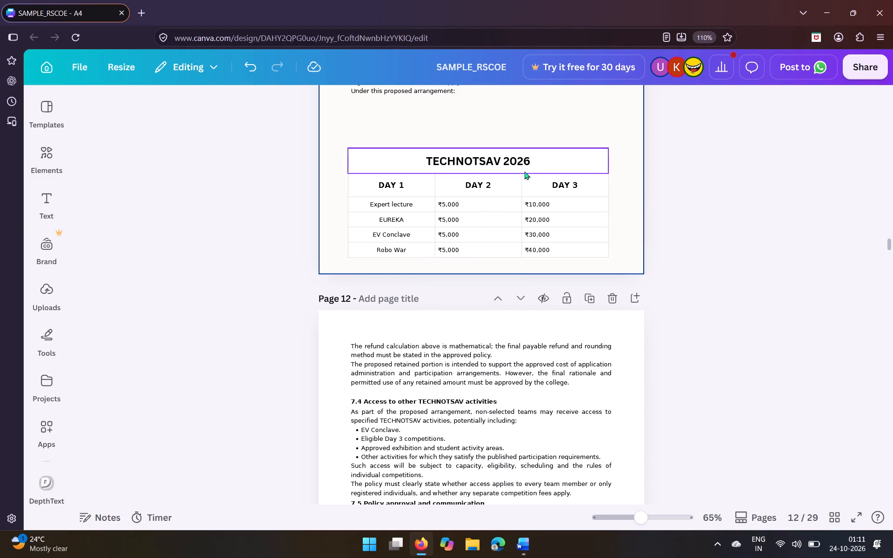
Copy the TECHNOTSAV 2026 title and day table from page 11 onto page 12, just below the 7.5 policy text and aligned with the side margins.
left_click_drag(559, 141, 570, 241)
right_click(565, 208)
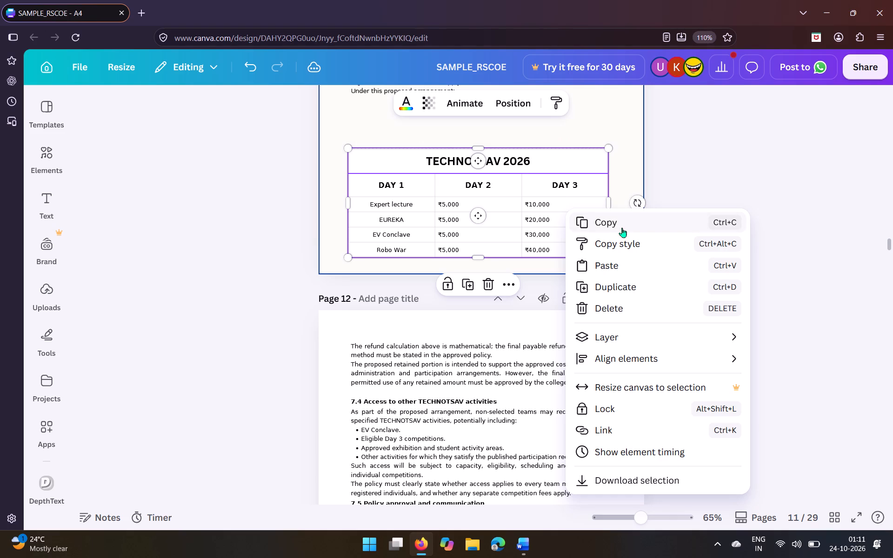
left_click(622, 228)
scroll(612, 240, "down", 3)
scroll(433, 433, "down", 3)
left_click(451, 298)
right_click(451, 298)
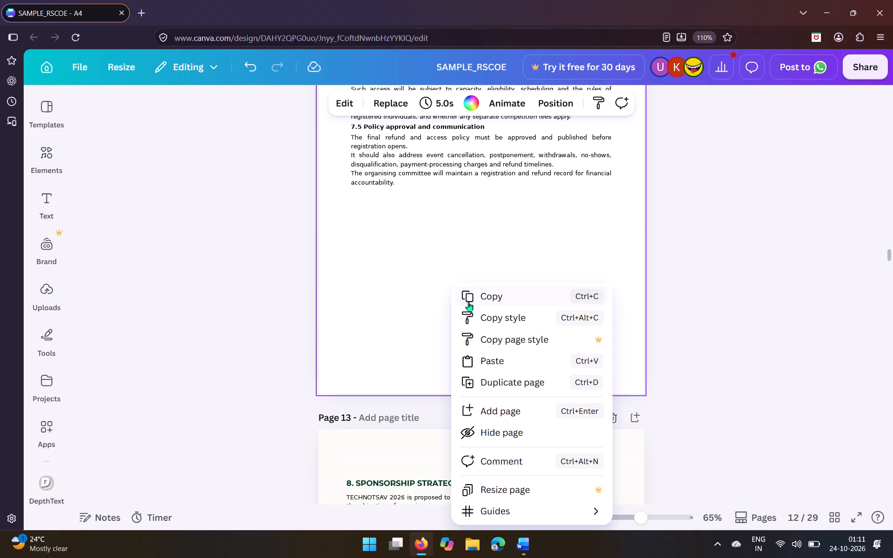
left_click(520, 365)
left_click_drag(506, 332, 500, 315)
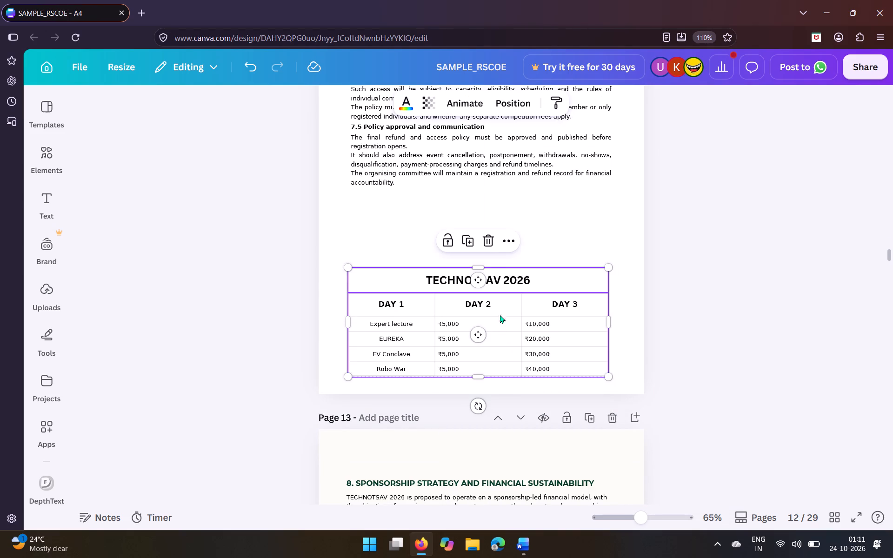
left_click_drag(500, 315, 510, 266)
Delete the original TECHNOTSAV 2026 title box and DAY 1–DAY 3 table from page 11.
scroll(546, 289, "up", 3)
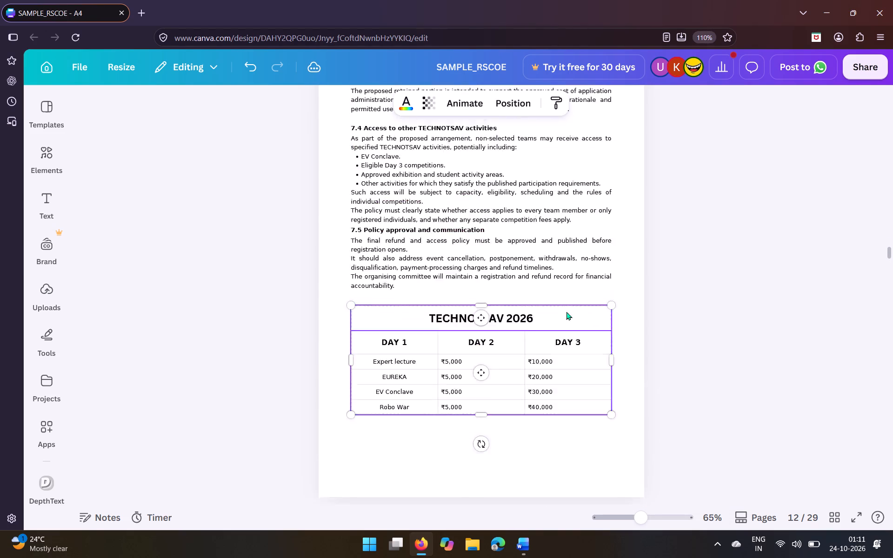
scroll(771, 320, "up", 2)
left_click(481, 121)
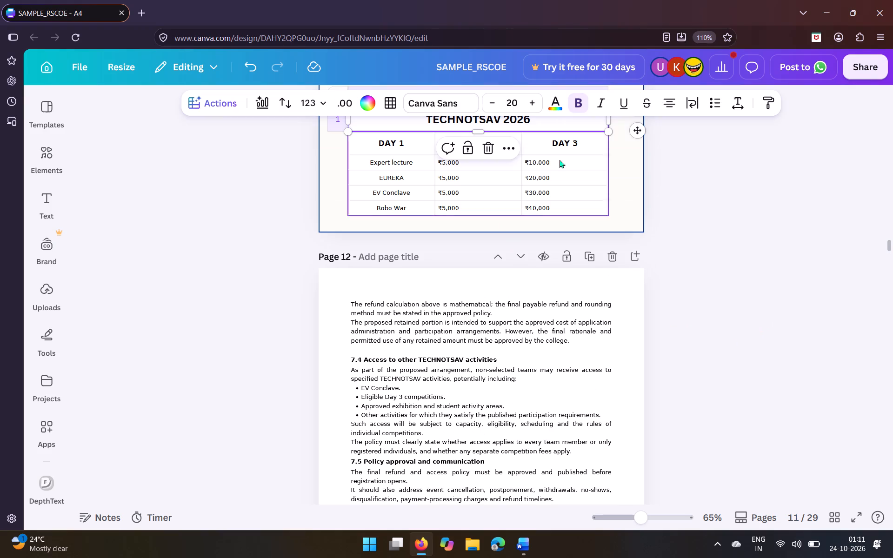
left_click(620, 169)
left_click_drag(620, 182, 560, 110)
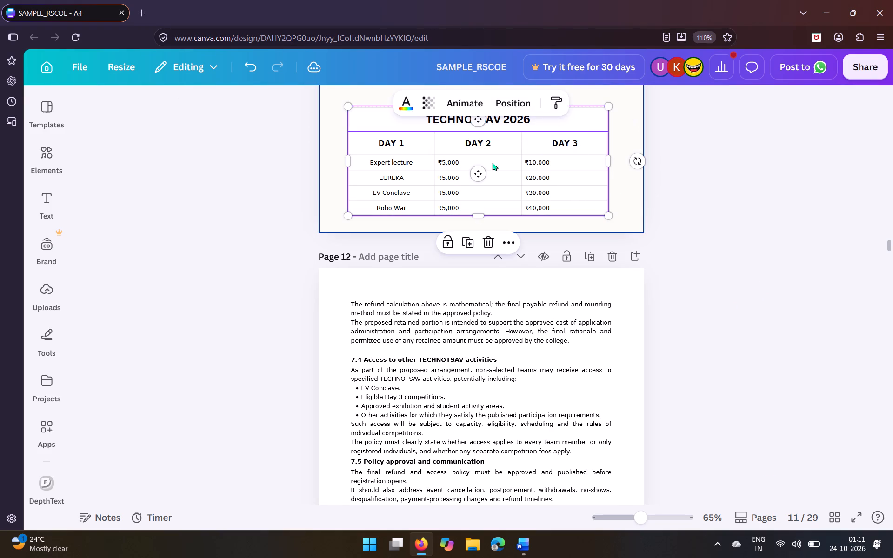
left_click(496, 237)
scroll(524, 226, "up", 2)
scroll(533, 262, "up", 3)
scroll(541, 282, "down", 6)
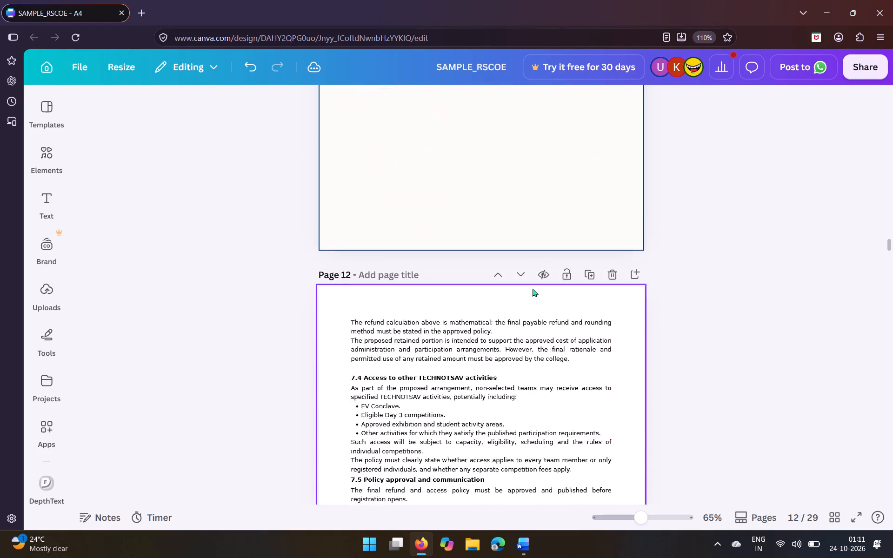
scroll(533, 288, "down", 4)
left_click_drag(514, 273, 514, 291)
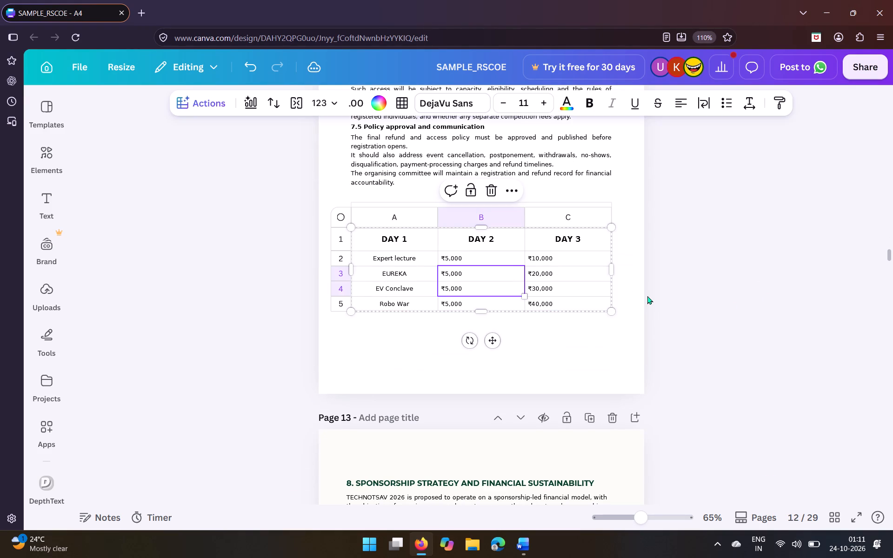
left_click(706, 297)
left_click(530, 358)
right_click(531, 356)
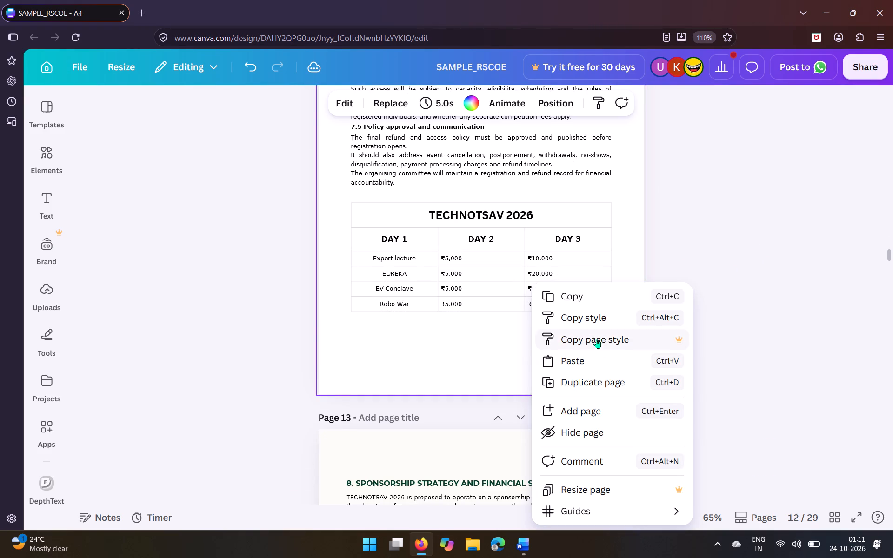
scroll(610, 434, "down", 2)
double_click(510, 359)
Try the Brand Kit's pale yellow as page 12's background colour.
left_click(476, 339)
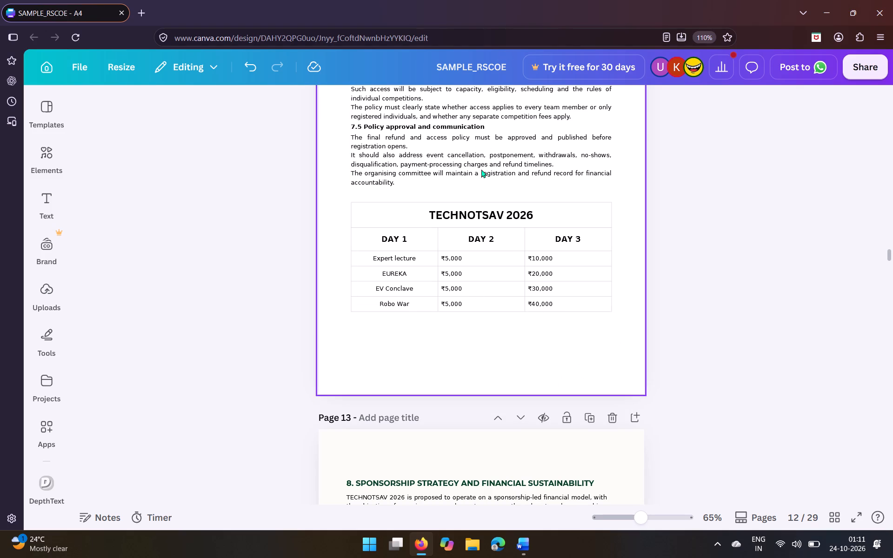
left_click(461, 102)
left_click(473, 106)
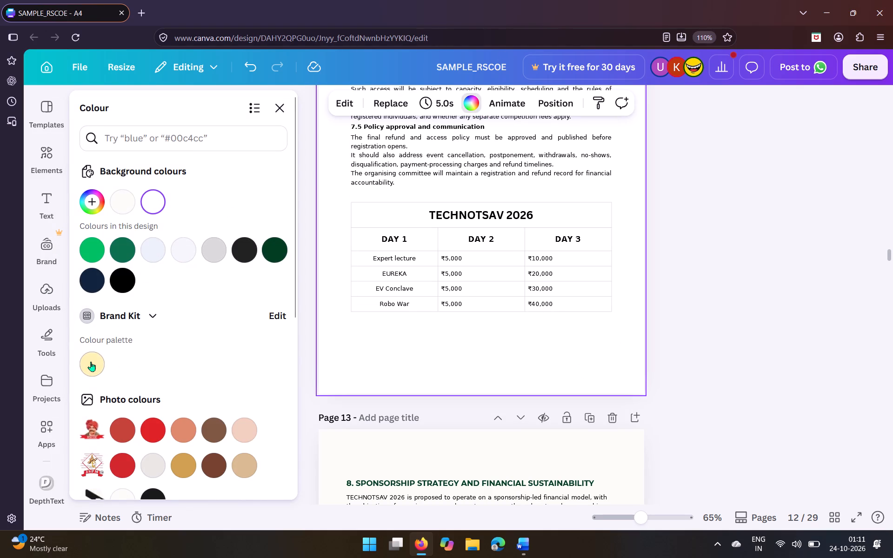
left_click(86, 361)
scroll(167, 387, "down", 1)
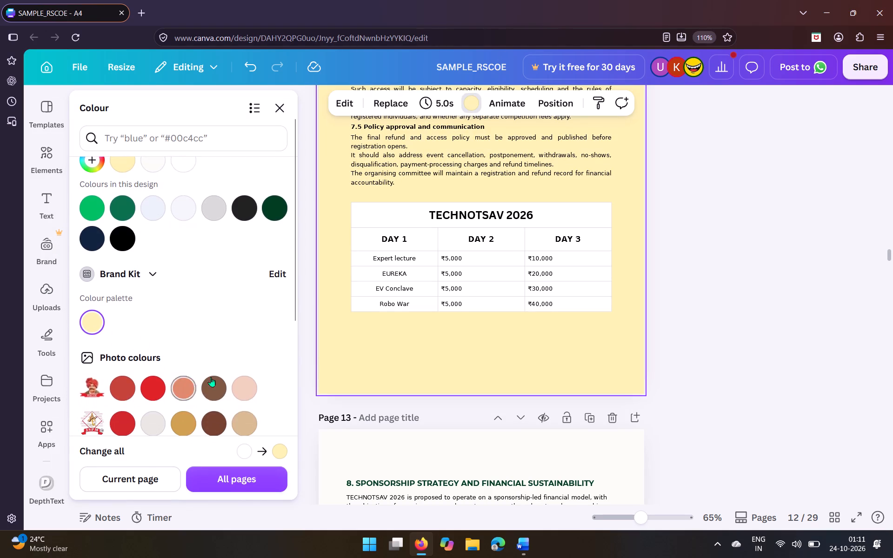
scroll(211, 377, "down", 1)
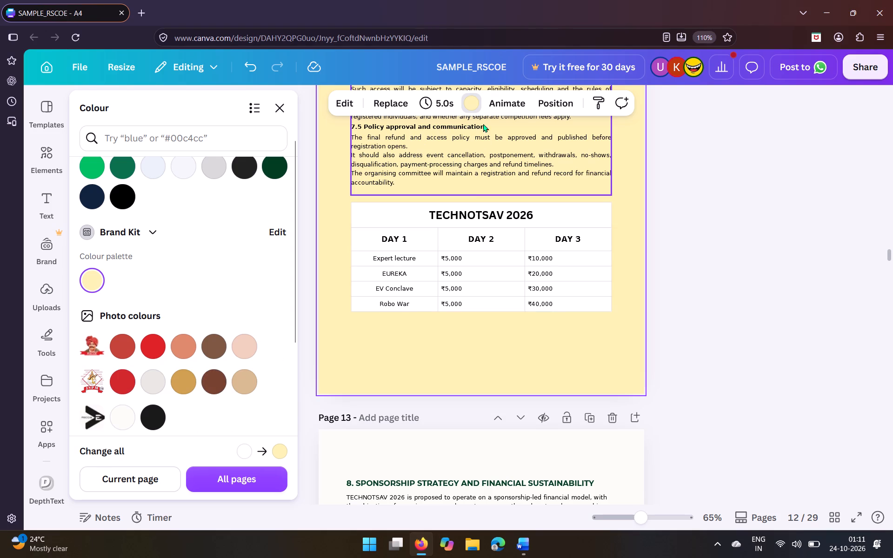
Set page 12's background to the off-white colour from the photo colours.
left_click(126, 423)
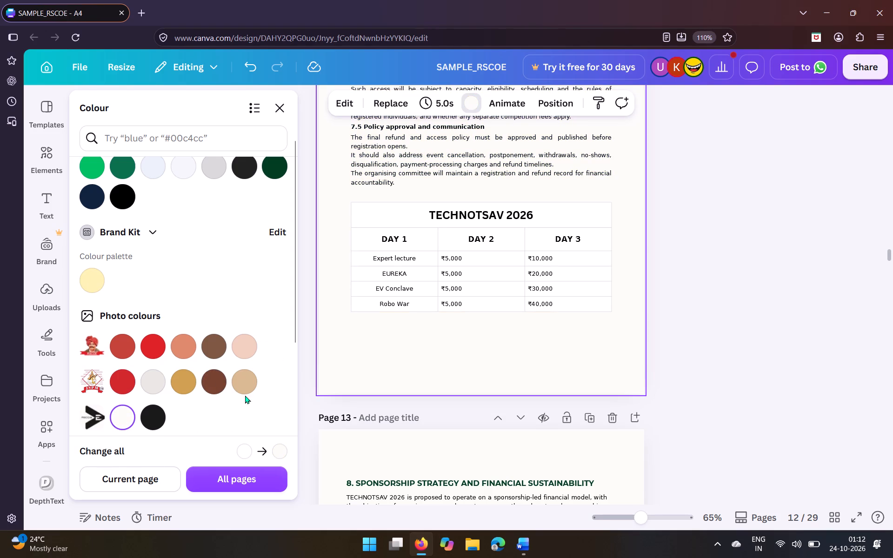
scroll(255, 396, "down", 1)
scroll(684, 408, "down", 1)
scroll(548, 396, "up", 1)
left_click(727, 368)
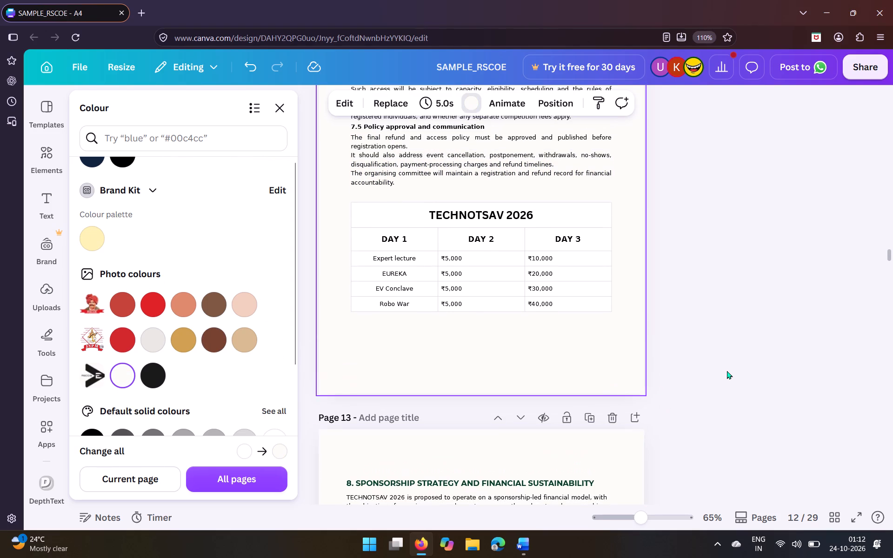
Compare page 12's background with the neighbouring pages and check the background colour used on page 11.
scroll(557, 379, "up", 7)
scroll(556, 378, "down", 4)
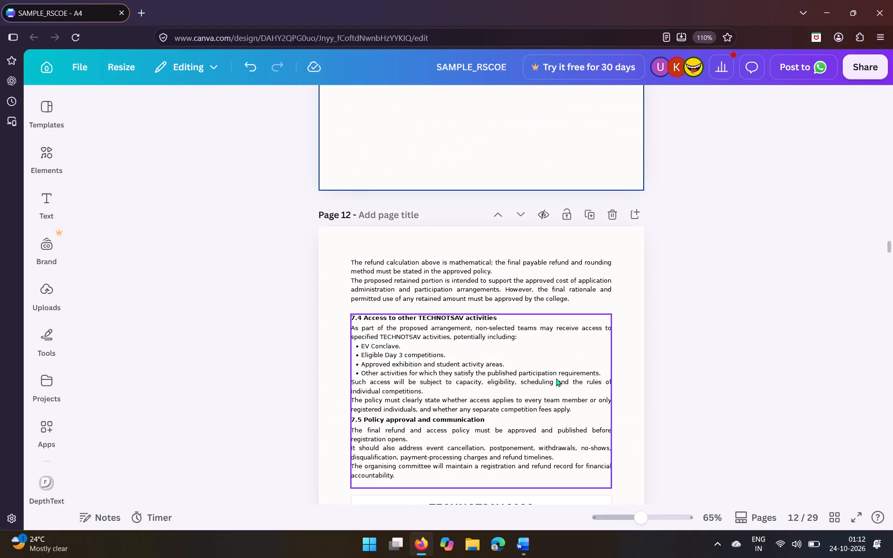
scroll(556, 378, "down", 3)
scroll(740, 349, "up", 6)
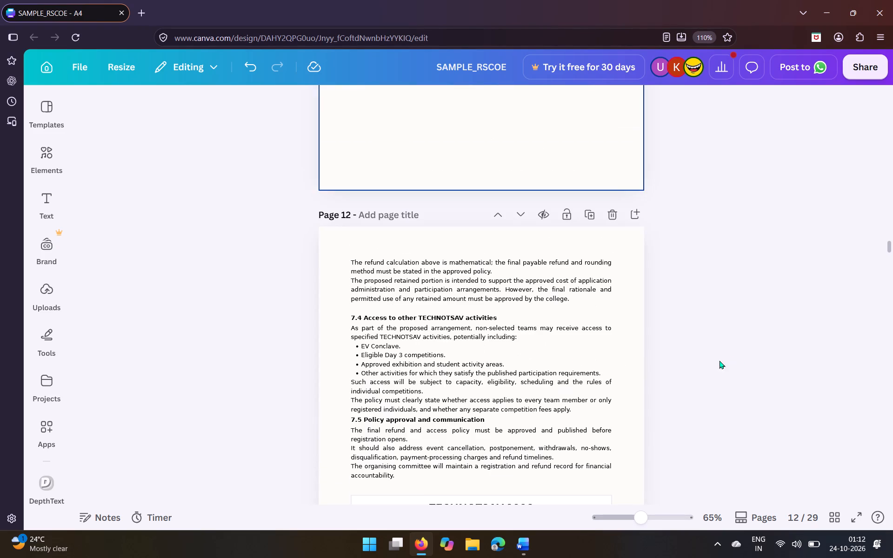
left_click(459, 163)
scroll(461, 180, "up", 1)
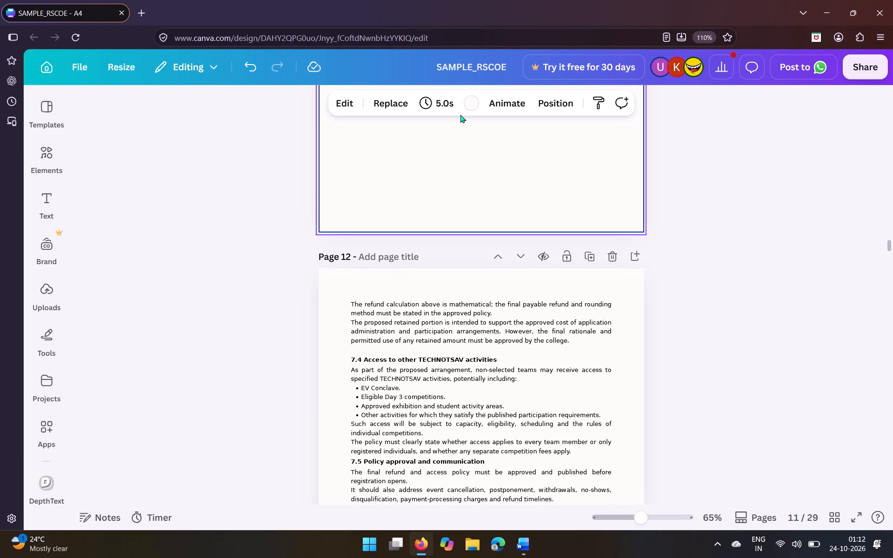
left_click(473, 104)
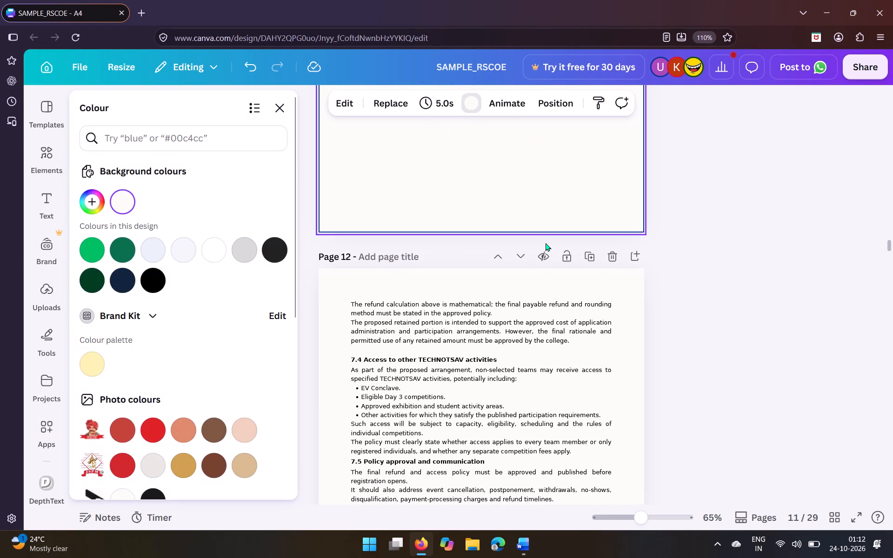
scroll(558, 274, "down", 7)
scroll(633, 323, "down", 3)
scroll(634, 330, "up", 1)
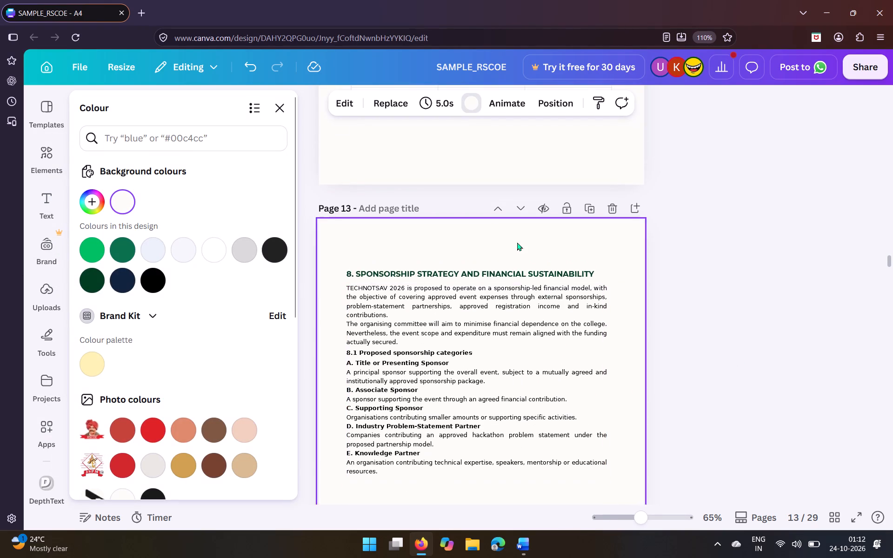
scroll(544, 243, "up", 2)
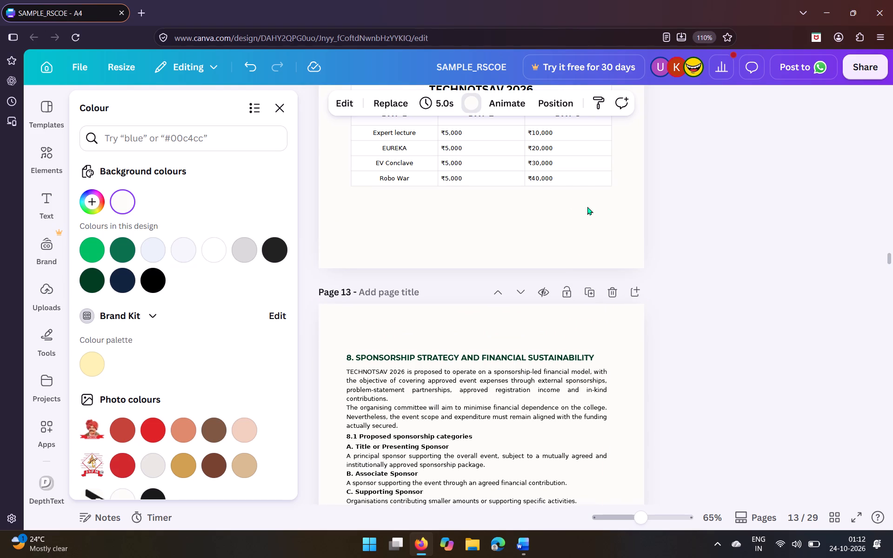
Copy the hex code #FBFCF7 of page 13's background colour.
left_click(442, 322)
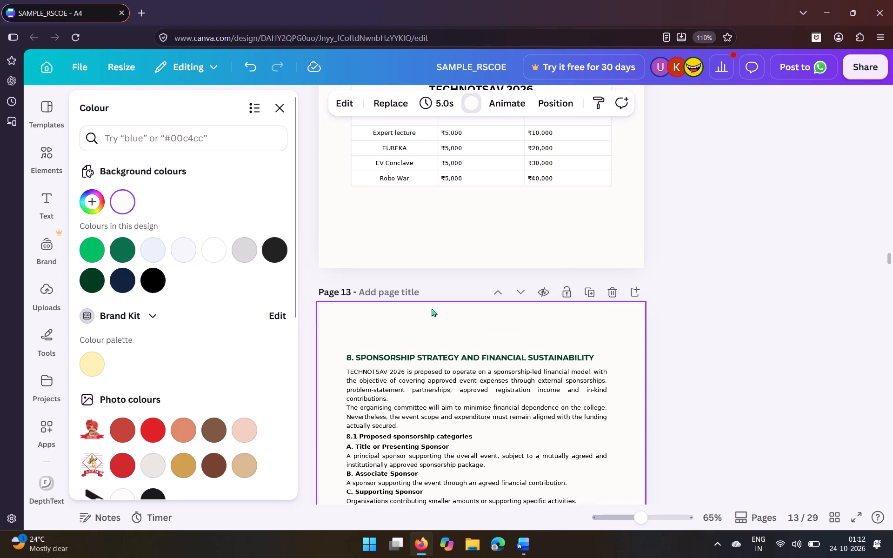
left_click(425, 329)
left_click(448, 322)
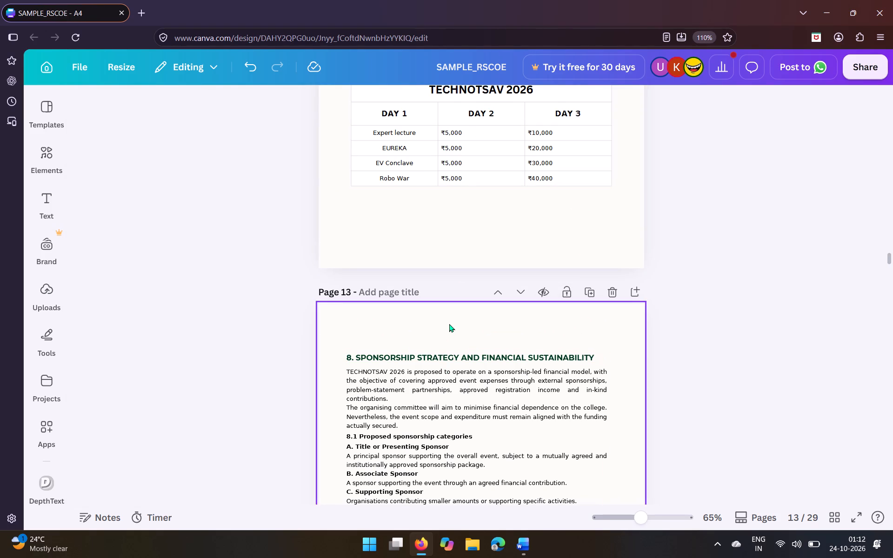
left_click(476, 106)
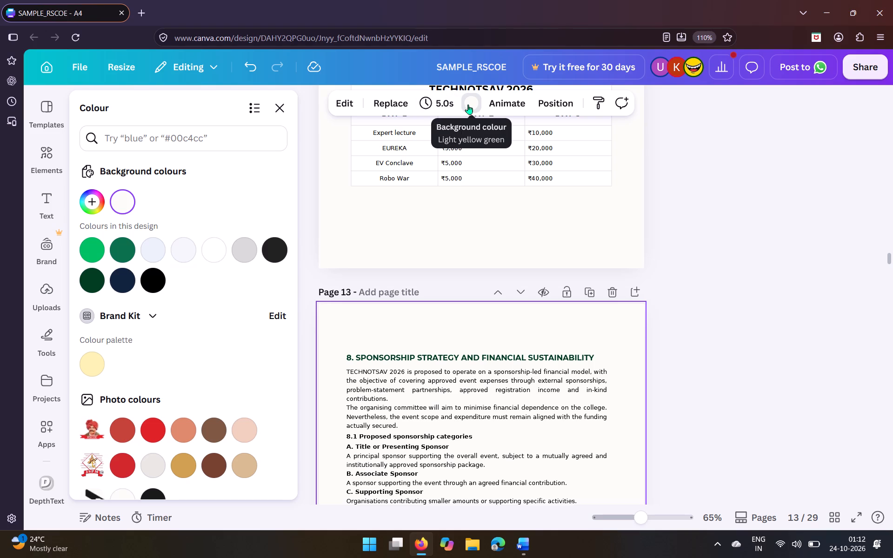
scroll(191, 293, "down", 3)
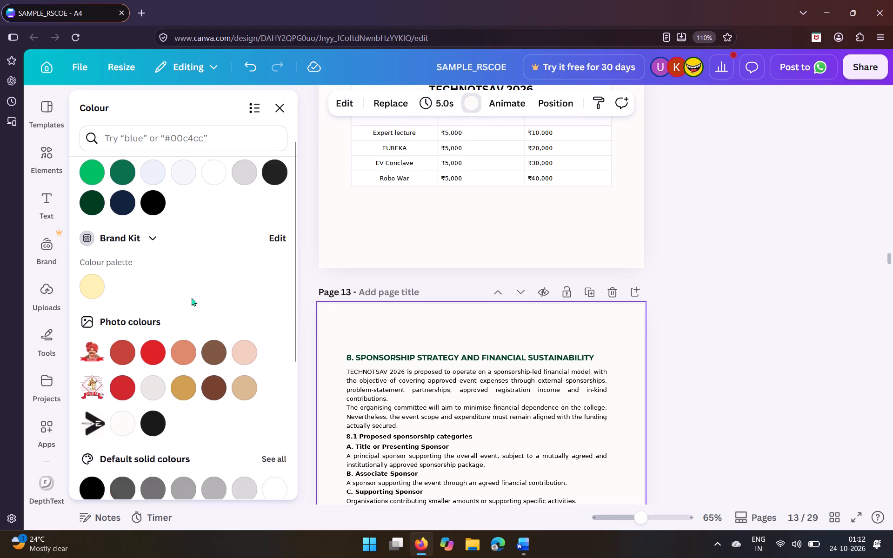
scroll(192, 298, "down", 4)
scroll(192, 298, "up", 8)
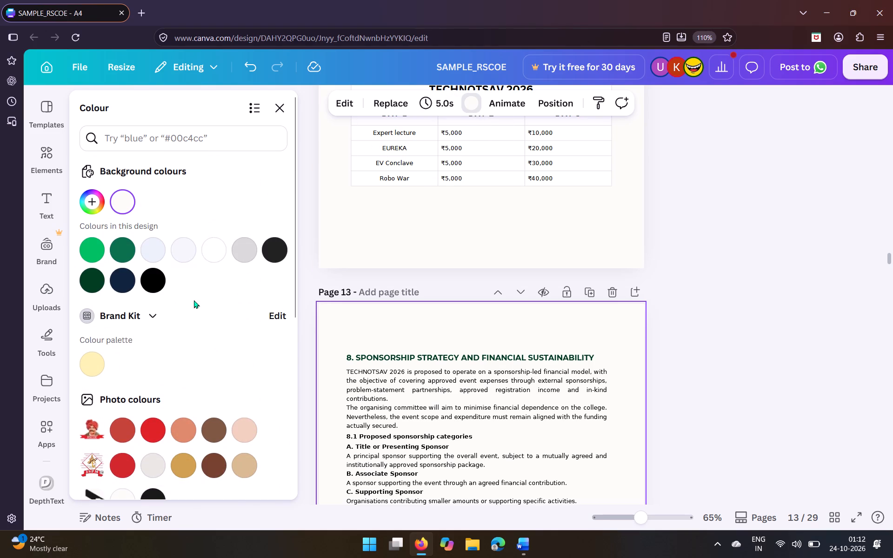
right_click(120, 202)
left_click(119, 188)
left_click(125, 200)
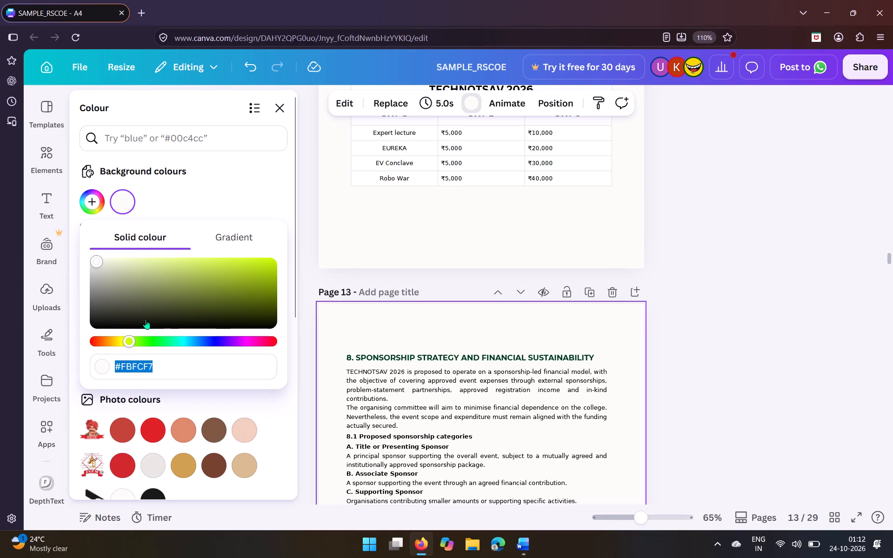
right_click_drag(180, 373, 175, 376)
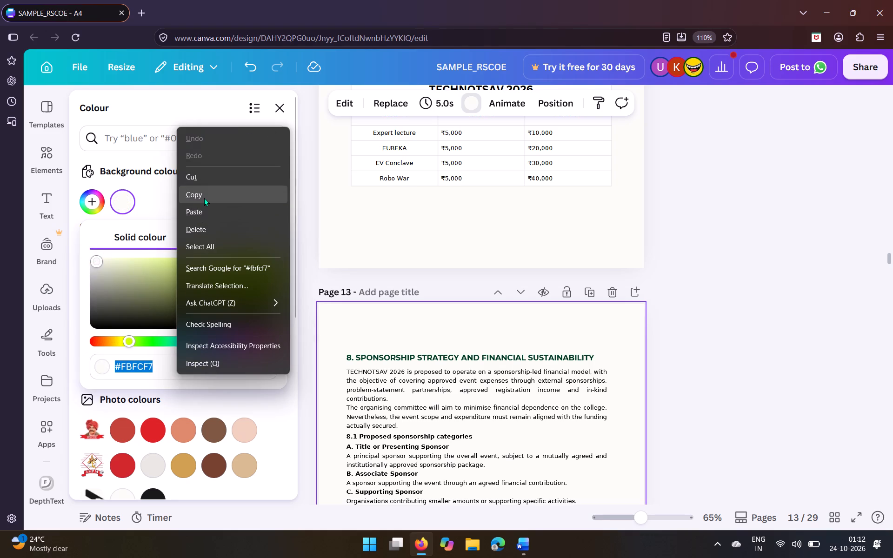
left_click_drag(204, 198, 213, 197)
left_click(584, 206)
left_click(466, 107)
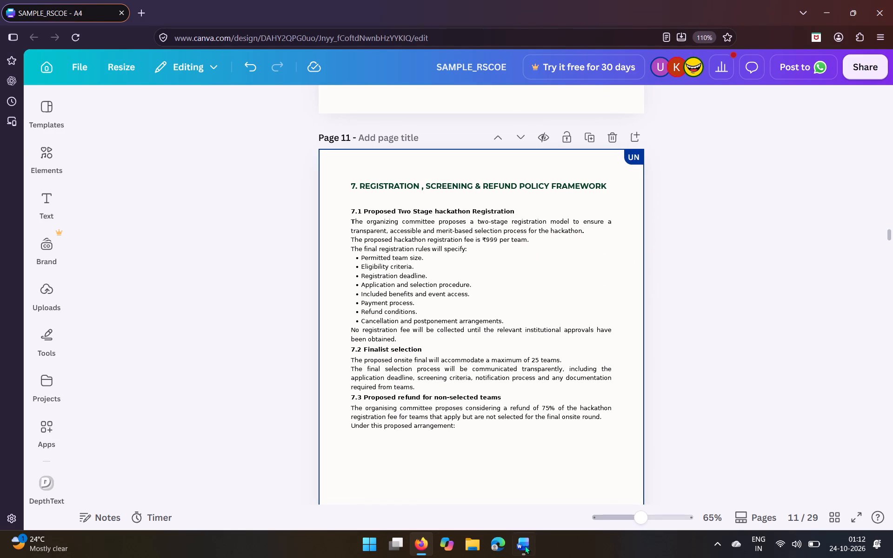
Arrange the Word draft side by side with the Canva proposal and bring up the start of its section 7.
left_click(517, 546)
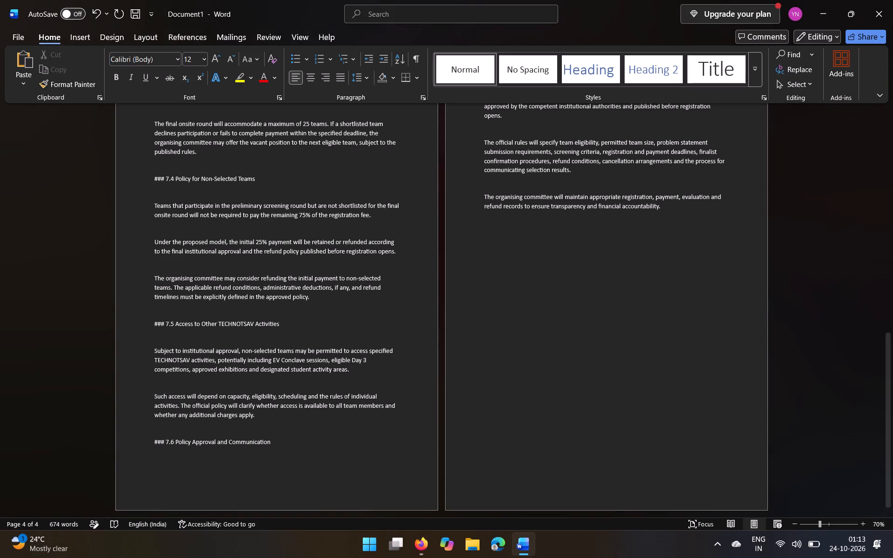
left_click(850, 16)
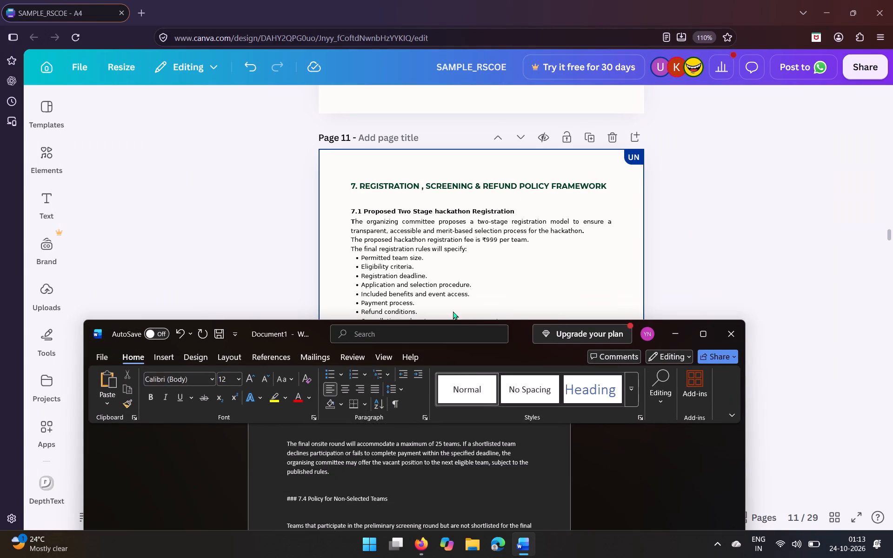
left_click_drag(521, 335, 270, 46)
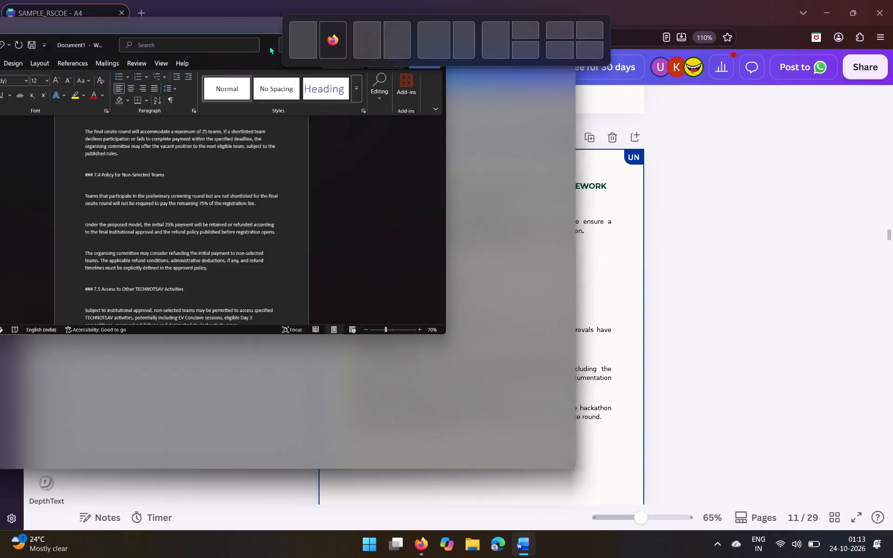
left_click_drag(270, 46, 298, 43)
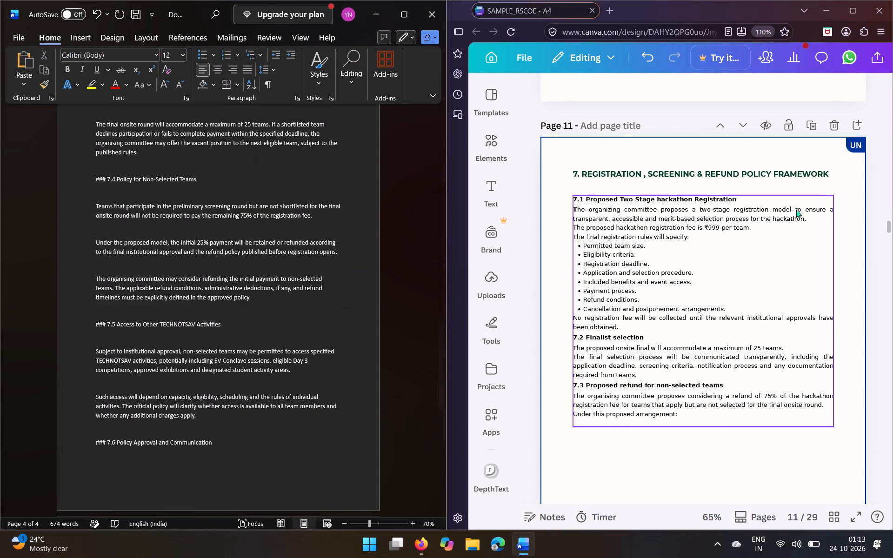
left_click(648, 495)
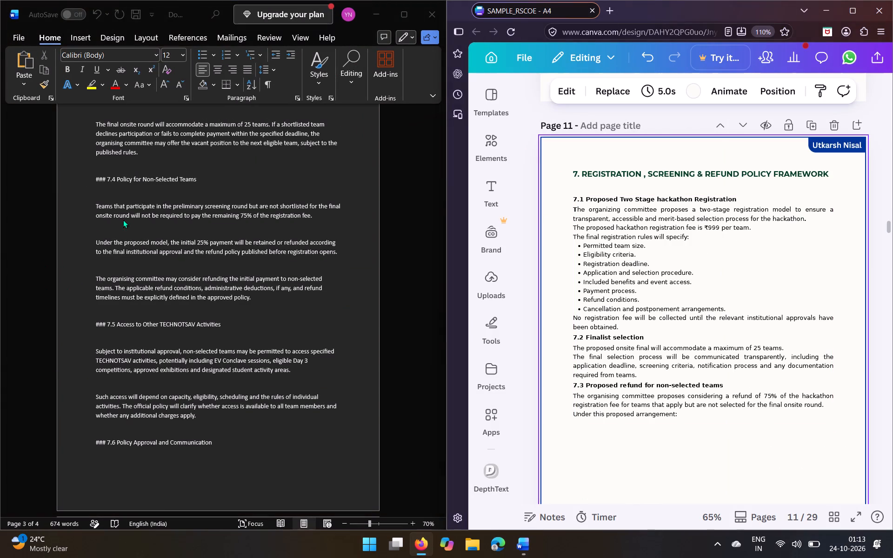
scroll(139, 217, "up", 1)
scroll(238, 262, "up", 7)
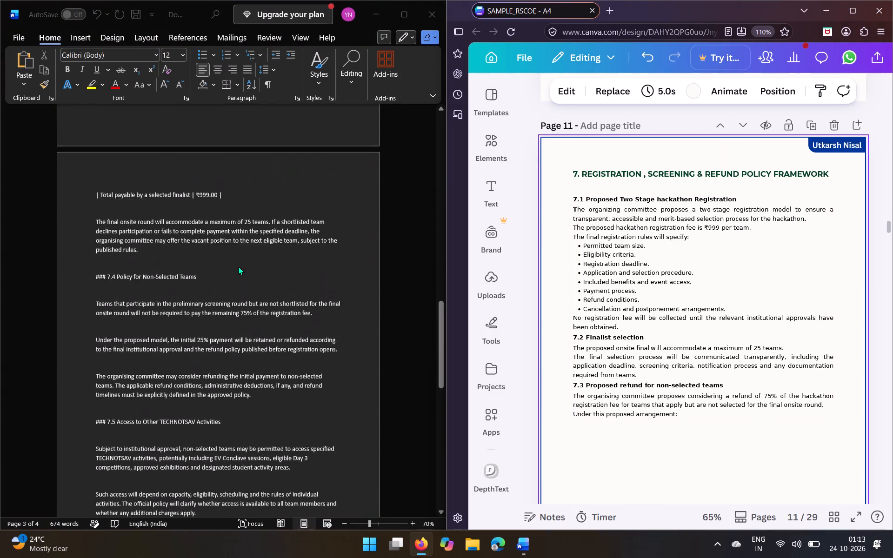
scroll(239, 266, "up", 20)
scroll(239, 266, "up", 10)
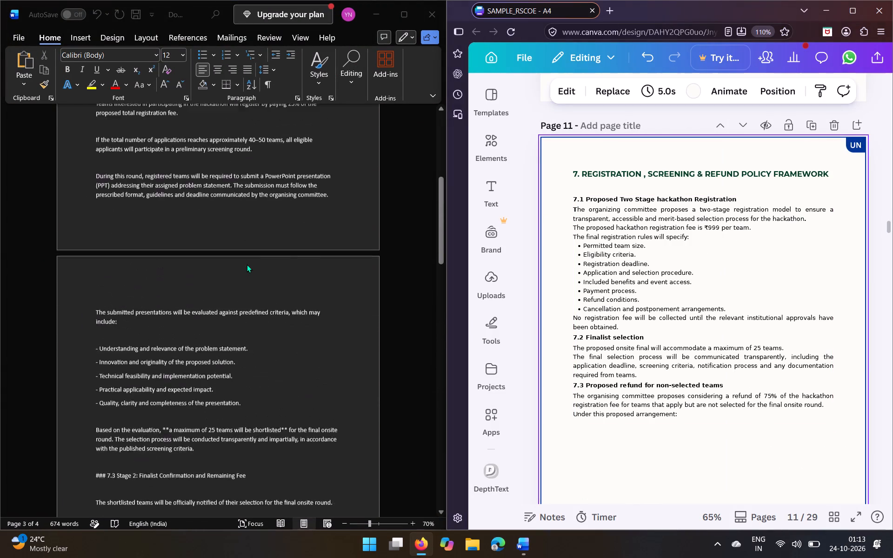
scroll(247, 264, "up", 15)
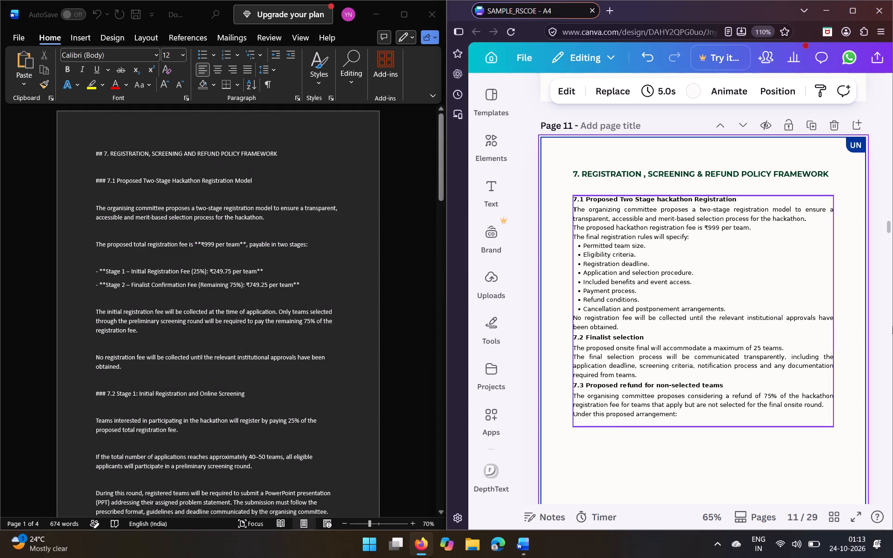
Remove the full stop ending the ₹999 per team registration fee sentence in section 7.1 on page 11.
left_click(751, 227)
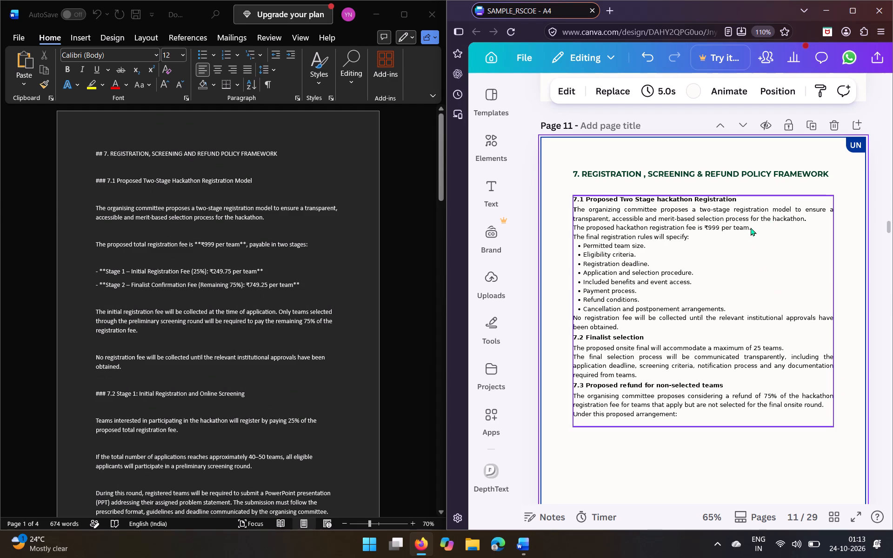
double_click(751, 227)
left_click(758, 229)
left_click(773, 225)
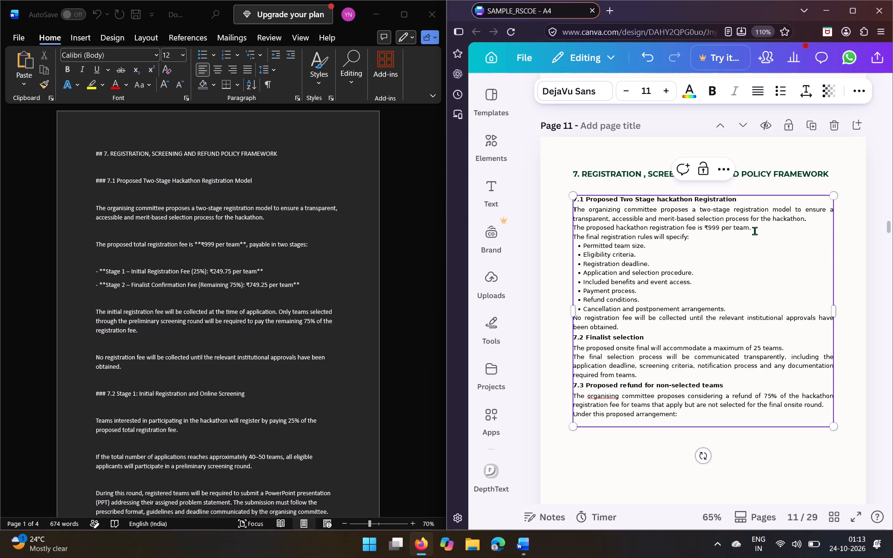
left_click(756, 231)
triple_click(760, 228)
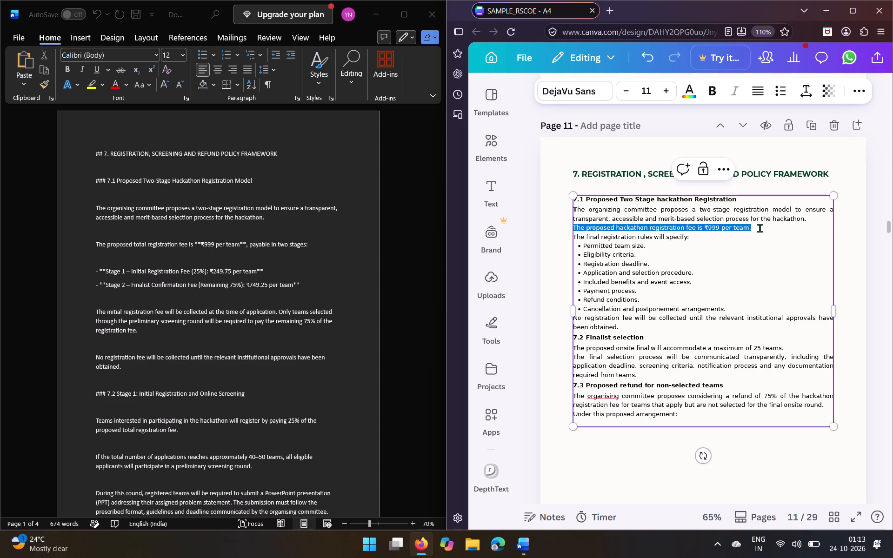
double_click(760, 228)
left_click(756, 229)
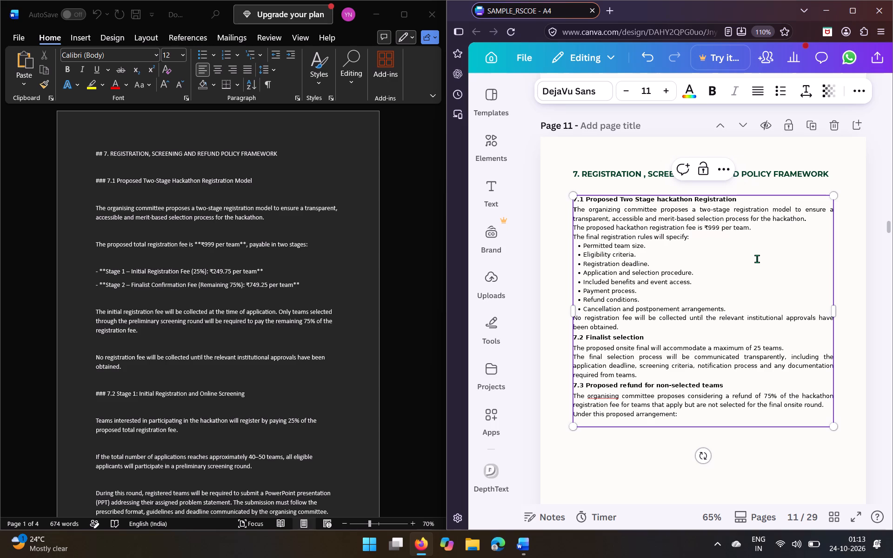
triple_click(758, 228)
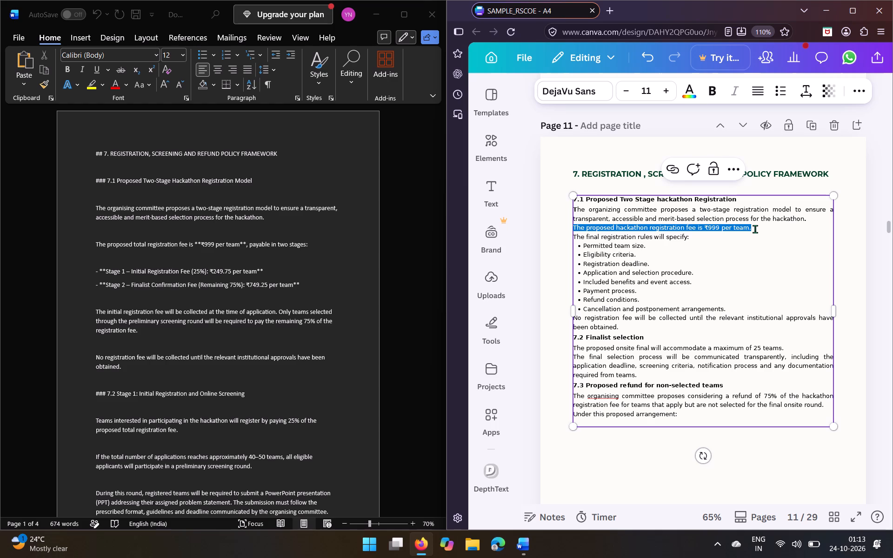
left_click(755, 229)
double_click(755, 229)
left_click(755, 229)
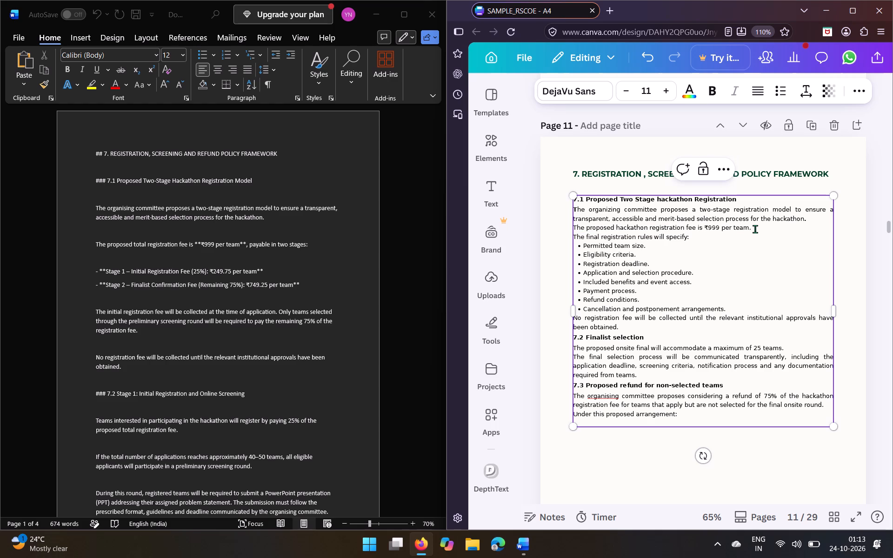
left_click(755, 229)
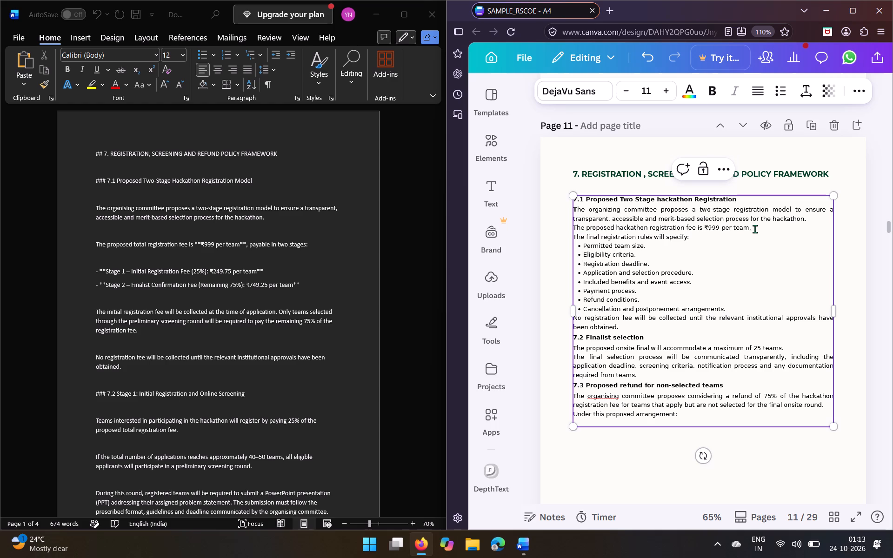
double_click(755, 229)
double_click(755, 229)
double_click(755, 229)
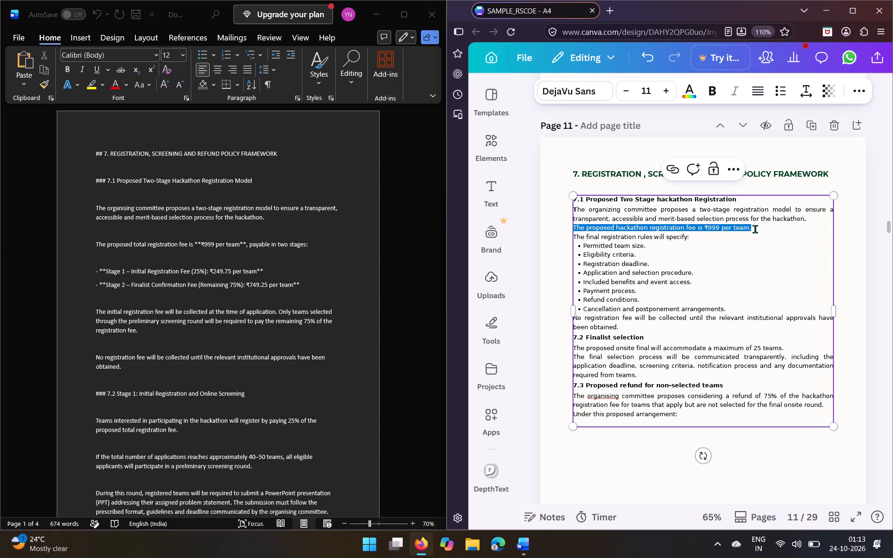
double_click(755, 229)
left_click(750, 246)
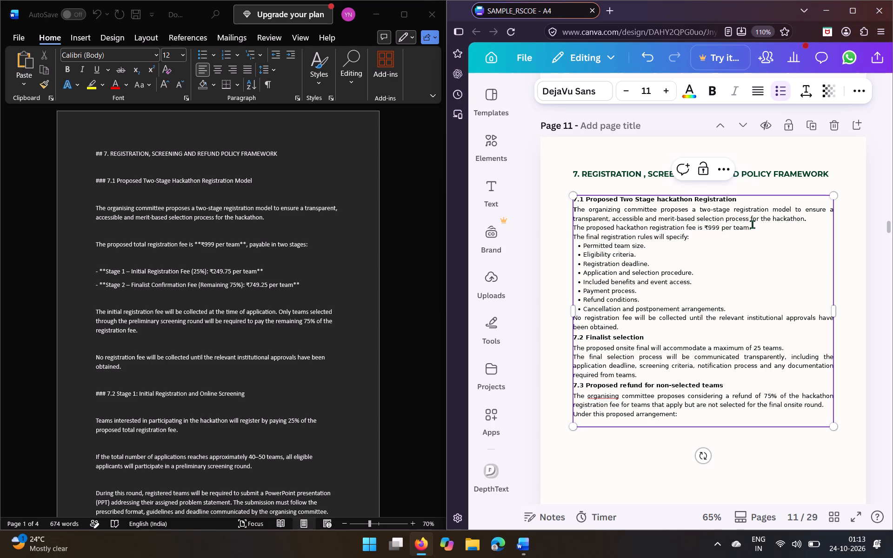
left_click(754, 228)
left_click(754, 228)
key("Right")
key("space")
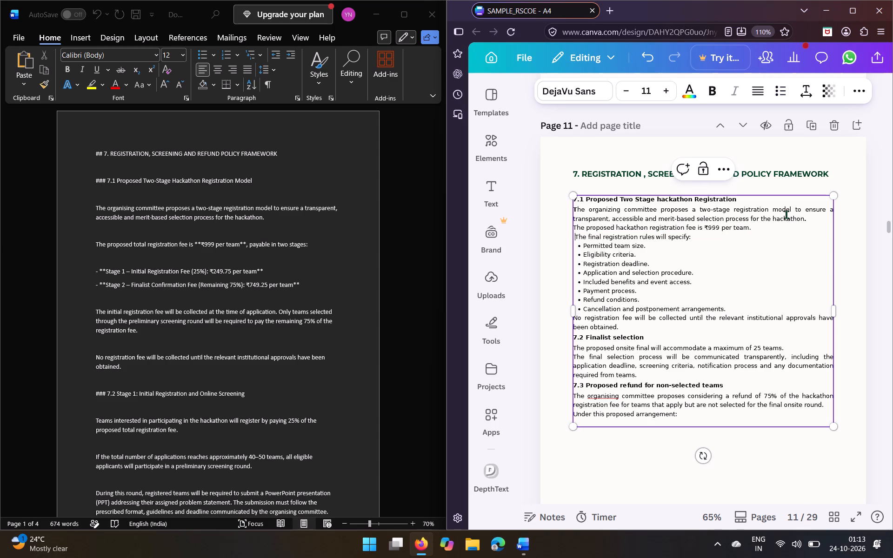
left_click(754, 231)
double_click(754, 231)
left_click(760, 224)
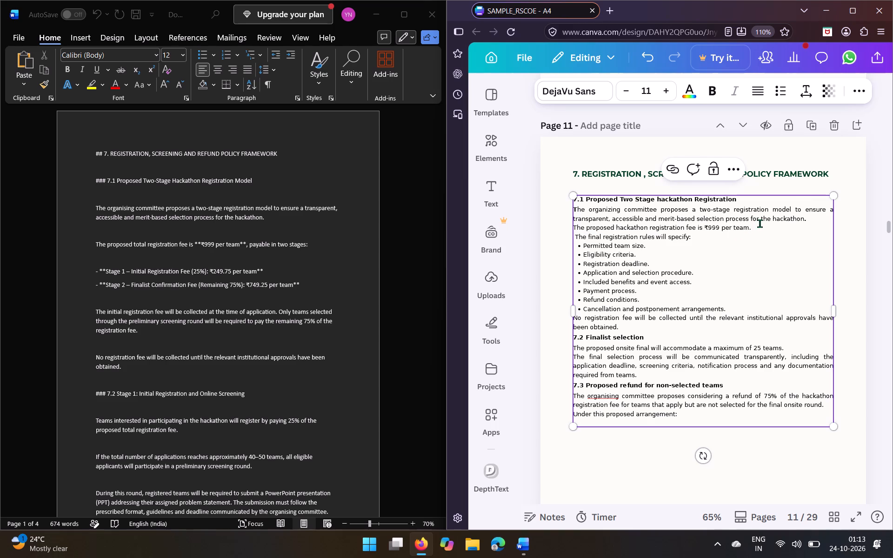
left_click(751, 226)
key("Right")
key("BackSpace")
Extend the section 7.1 registration fee sentence with "payable in 2 stage -".
key("space")
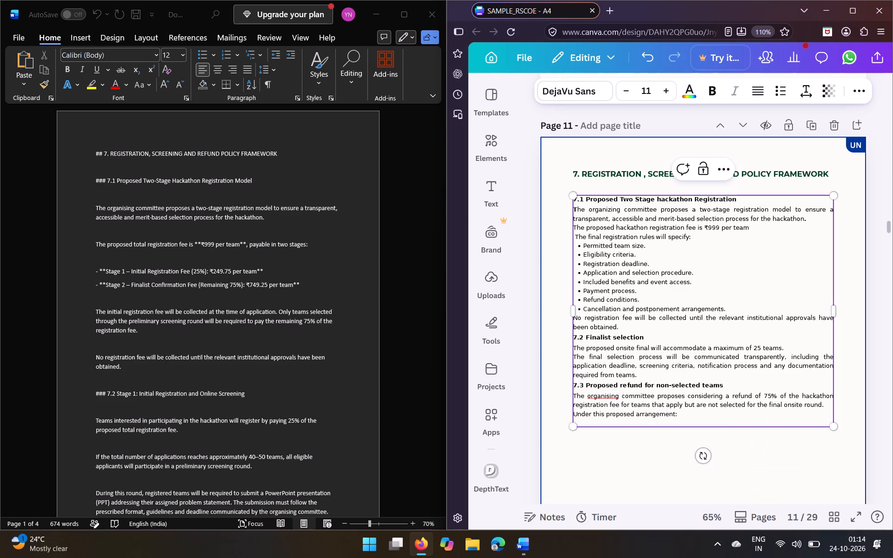
key("p")
key("a")
key("BackSpace")
key("a")
type("yabke")
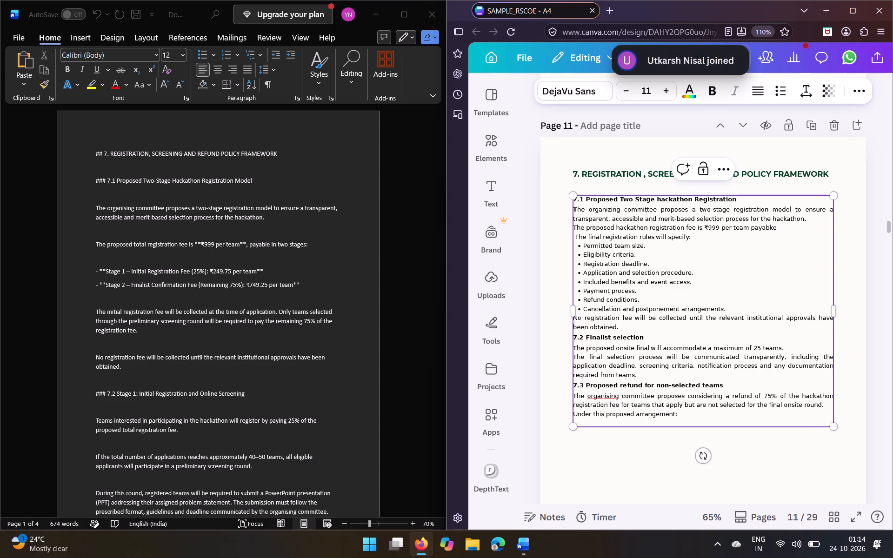
key("equal")
key("BackSpace")
key("BackSpace")
key("BackSpace")
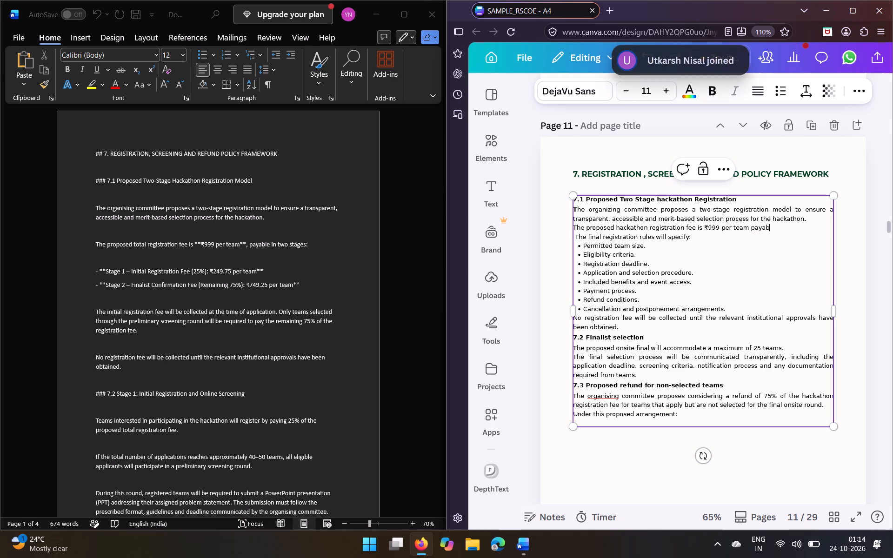
type("le in")
key("space")
type("2")
key("space")
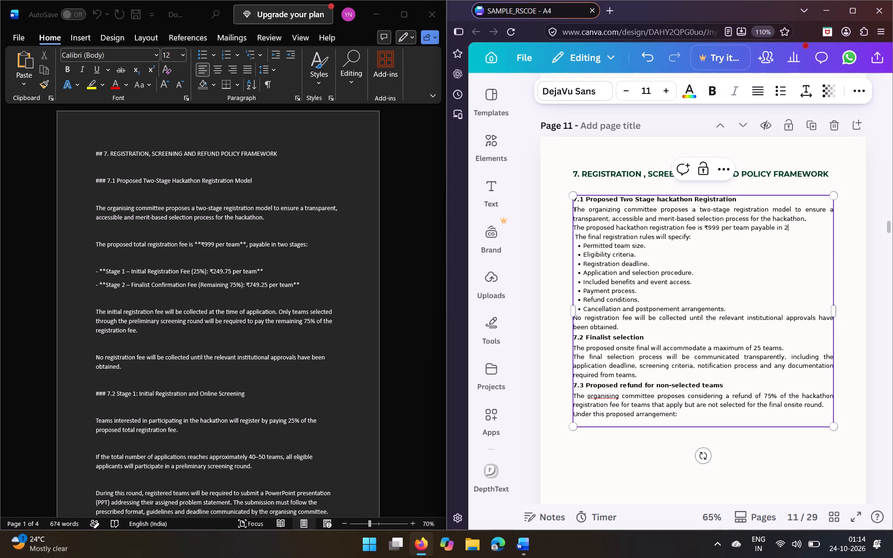
type("stage")
key("space")
key("BackSpace")
key("space")
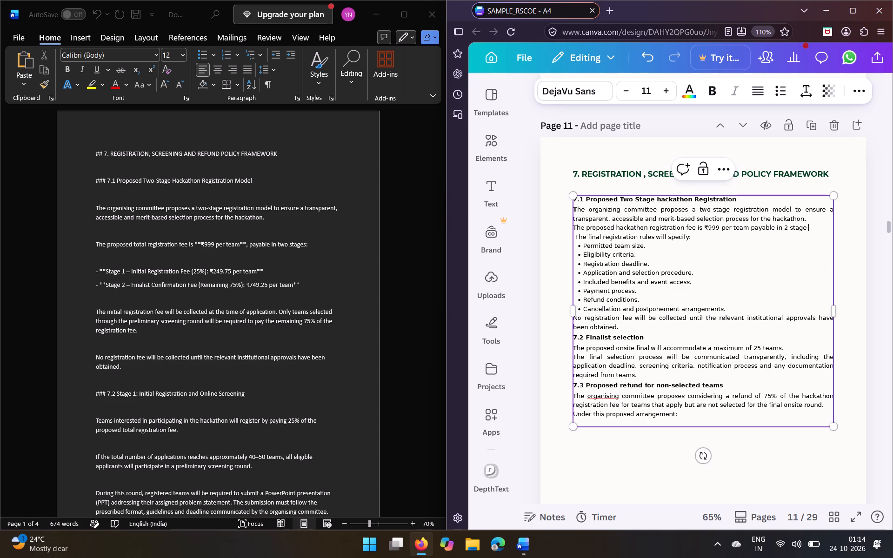
type("_")
key("BackSpace")
key("minus")
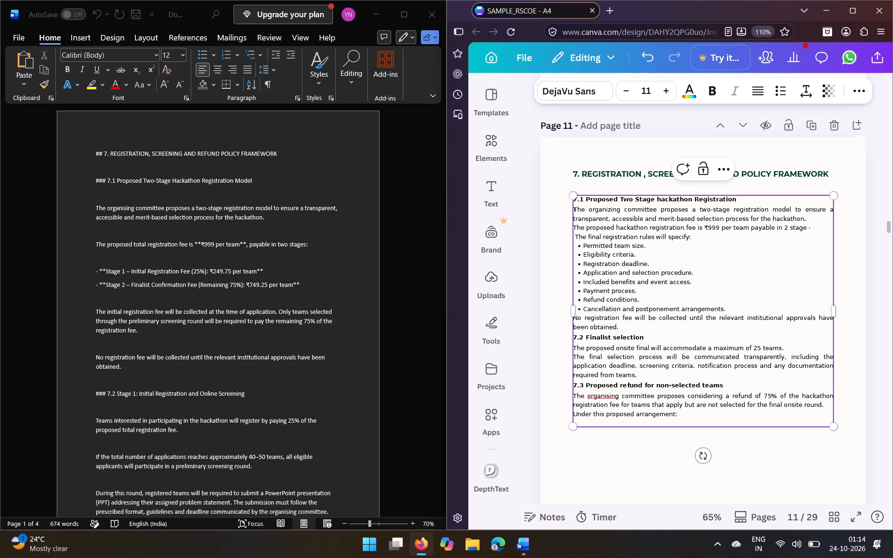
Examine the rest of section 7 on pages 11 and 12 alongside the Word draft's two-stage fee details.
left_click(780, 254)
scroll(780, 254, "down", 1)
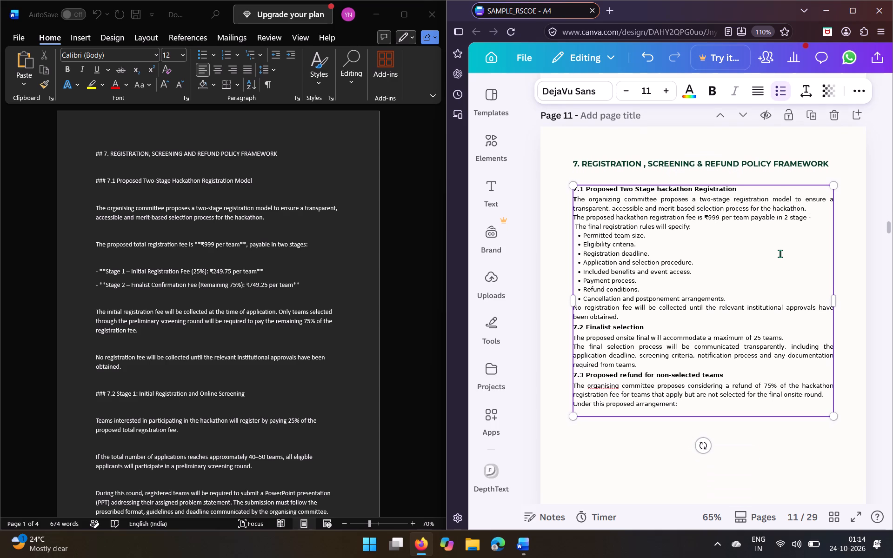
scroll(780, 254, "down", 1)
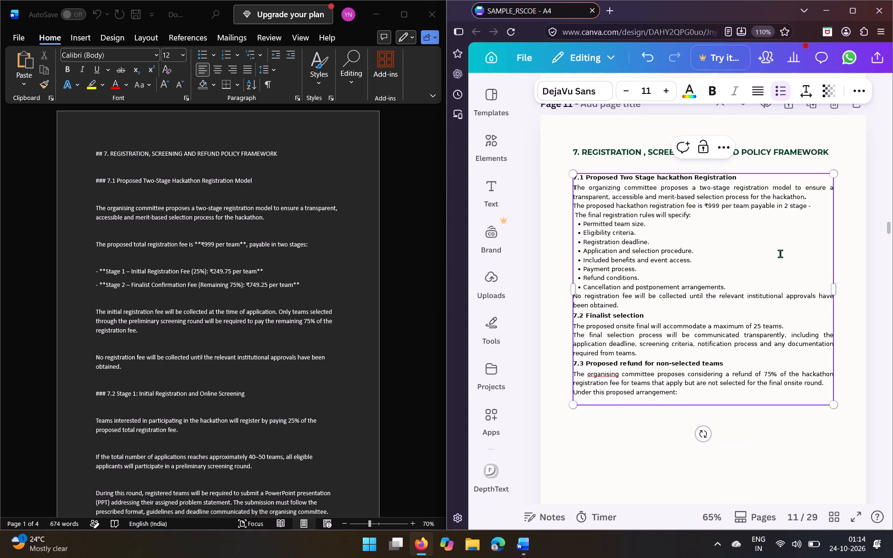
scroll(780, 254, "down", 1)
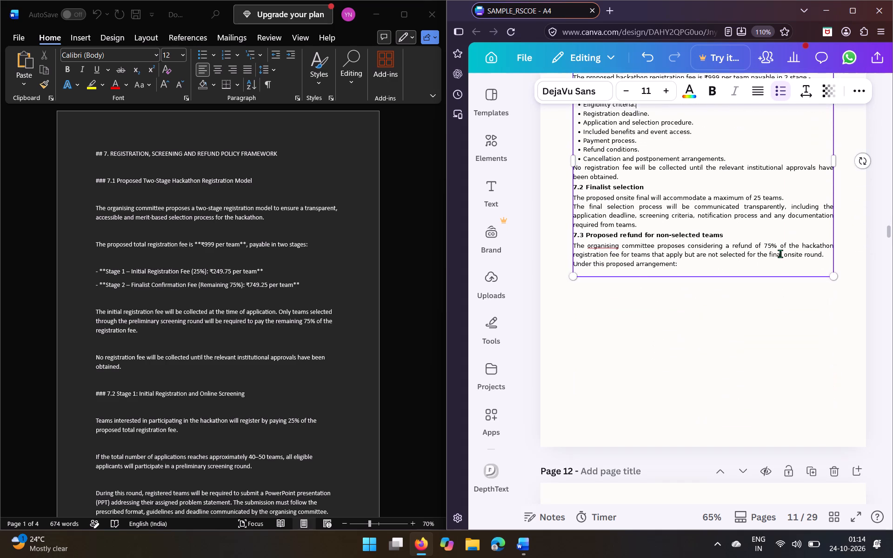
scroll(780, 254, "down", 1)
scroll(780, 254, "up", 1)
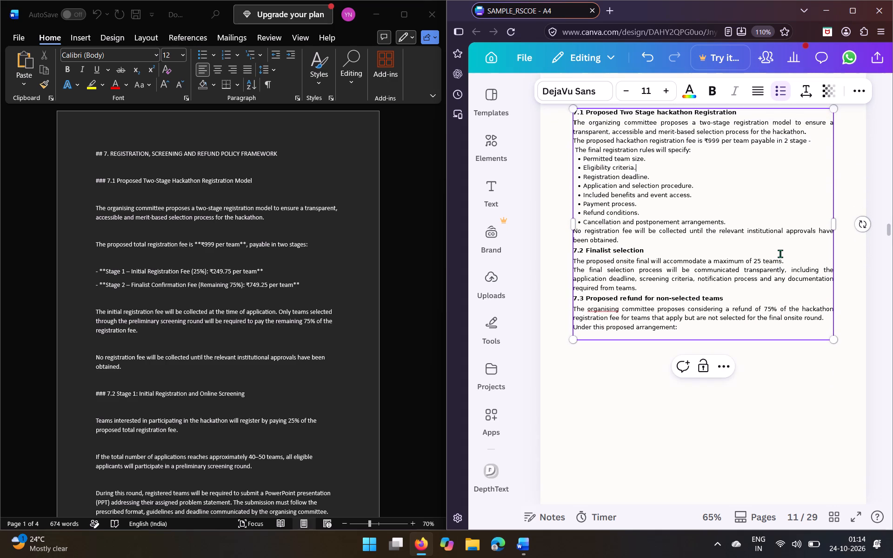
scroll(780, 254, "up", 2)
scroll(90, 290, "down", 2)
scroll(708, 303, "down", 5)
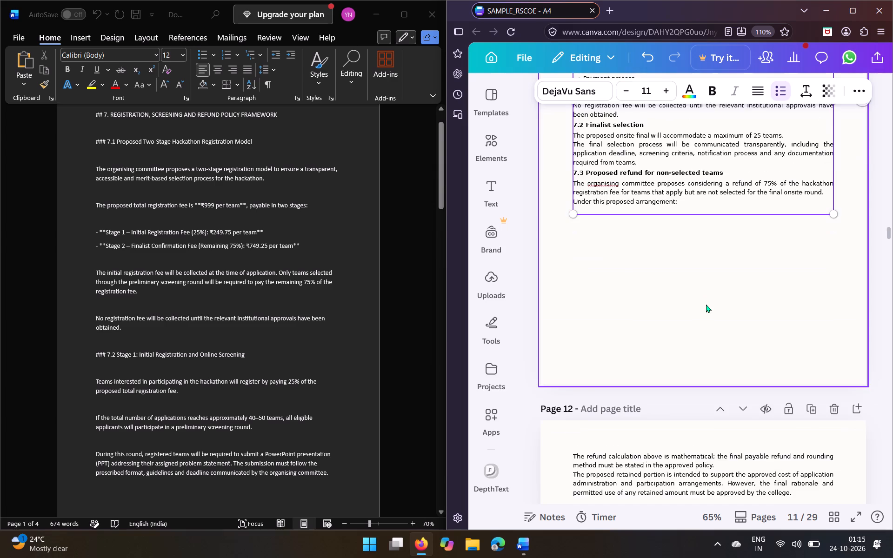
scroll(706, 304, "down", 7)
scroll(714, 338, "up", 1)
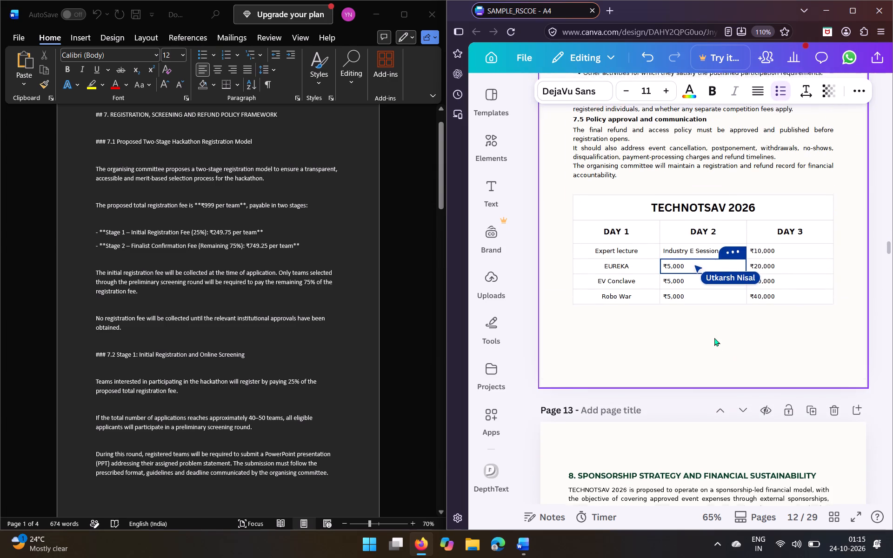
scroll(714, 338, "up", 5)
scroll(718, 324, "down", 5)
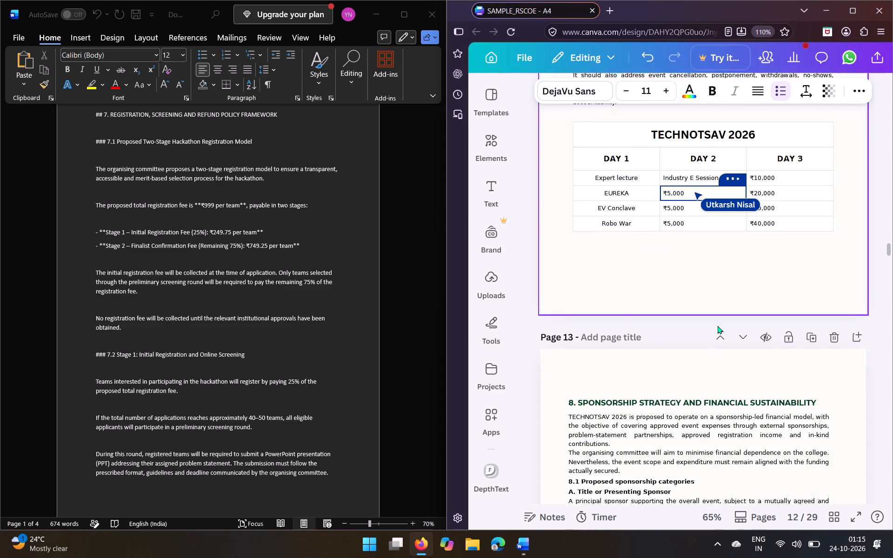
scroll(718, 325, "up", 11)
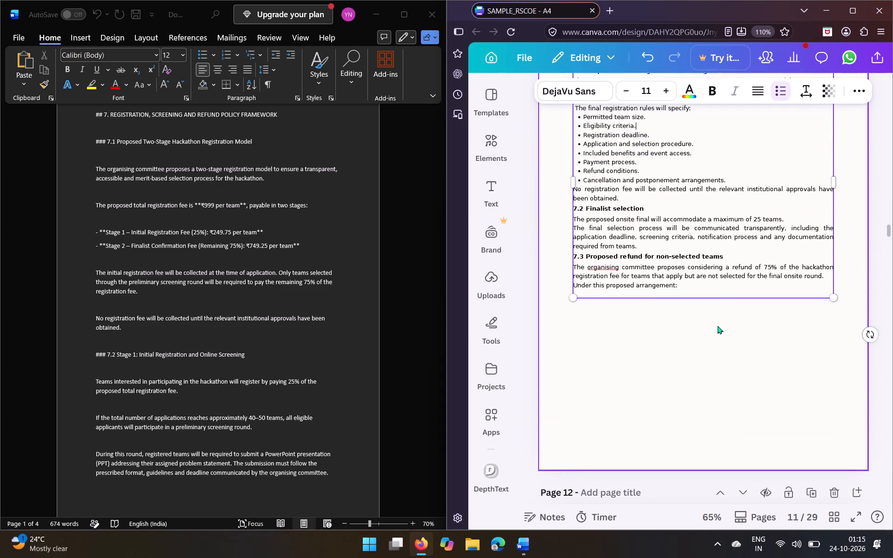
scroll(718, 325, "up", 1)
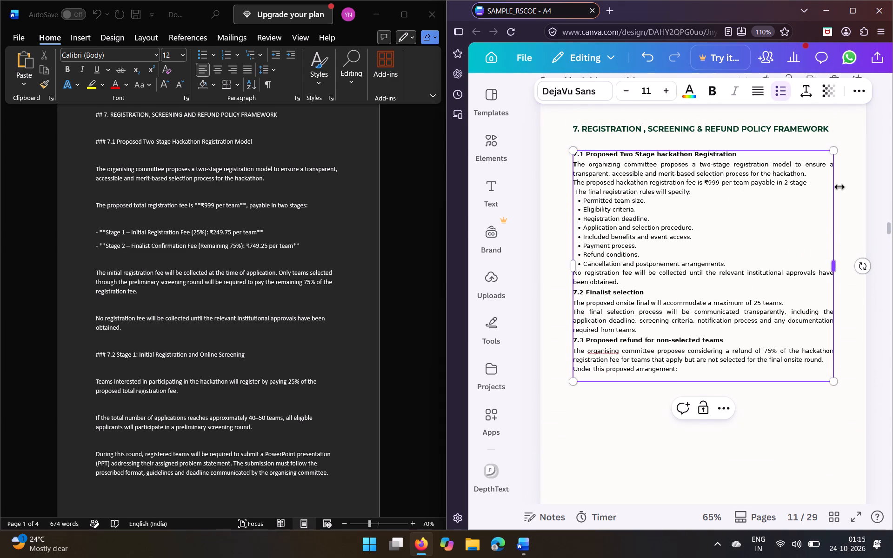
Insert an empty line after the ₹999 per team registration fee sentence in section 7.1 on page 11.
left_click(815, 187)
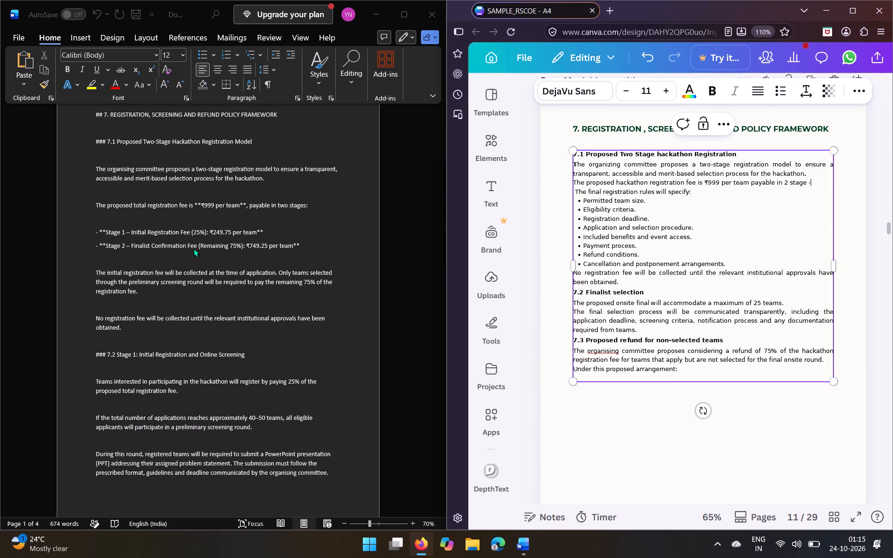
key("Return")
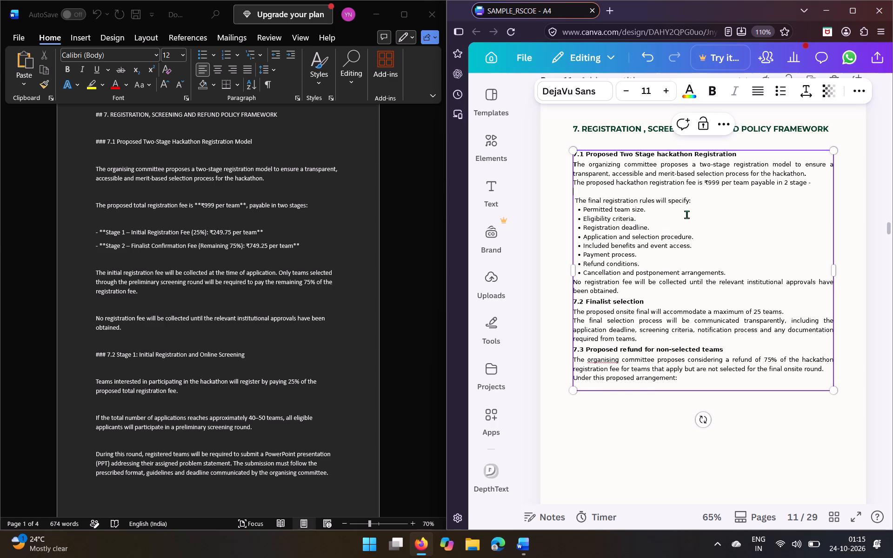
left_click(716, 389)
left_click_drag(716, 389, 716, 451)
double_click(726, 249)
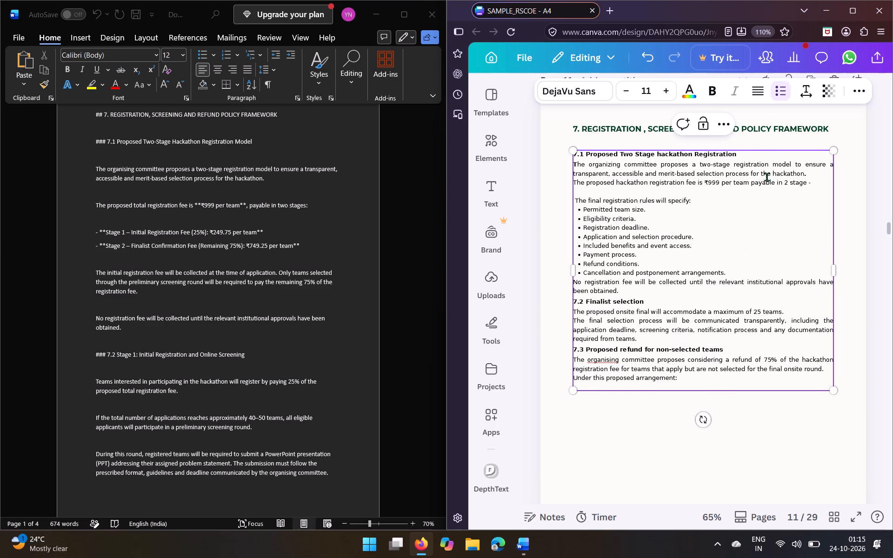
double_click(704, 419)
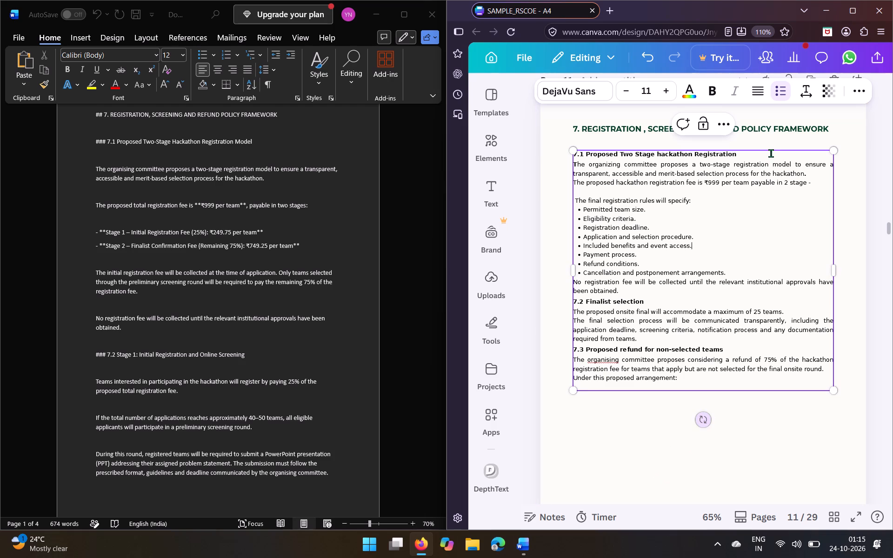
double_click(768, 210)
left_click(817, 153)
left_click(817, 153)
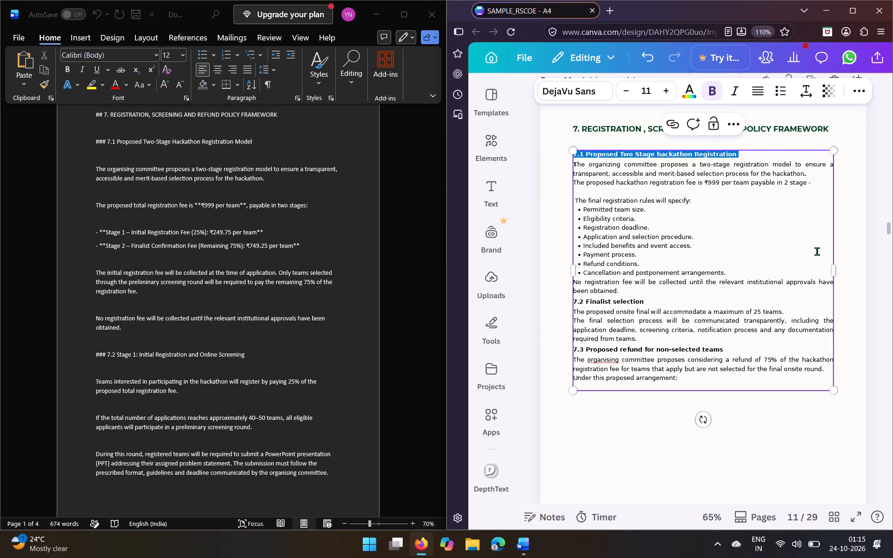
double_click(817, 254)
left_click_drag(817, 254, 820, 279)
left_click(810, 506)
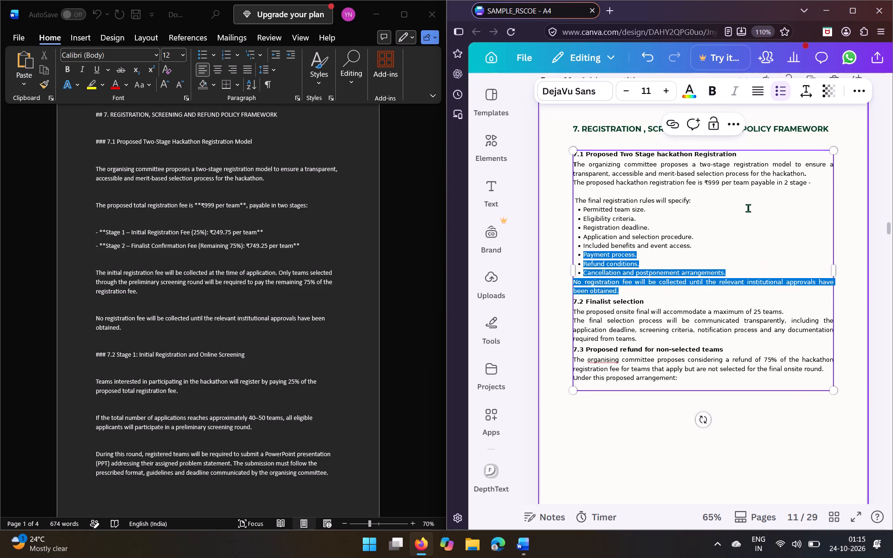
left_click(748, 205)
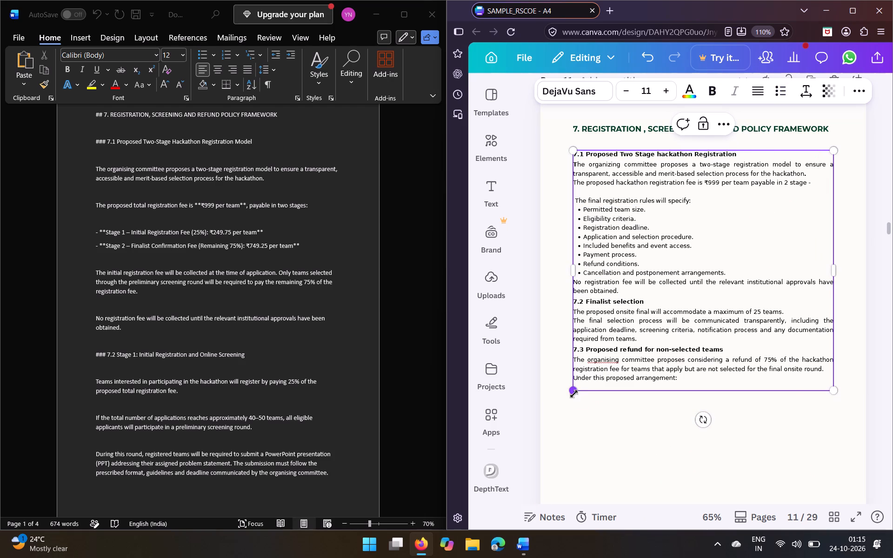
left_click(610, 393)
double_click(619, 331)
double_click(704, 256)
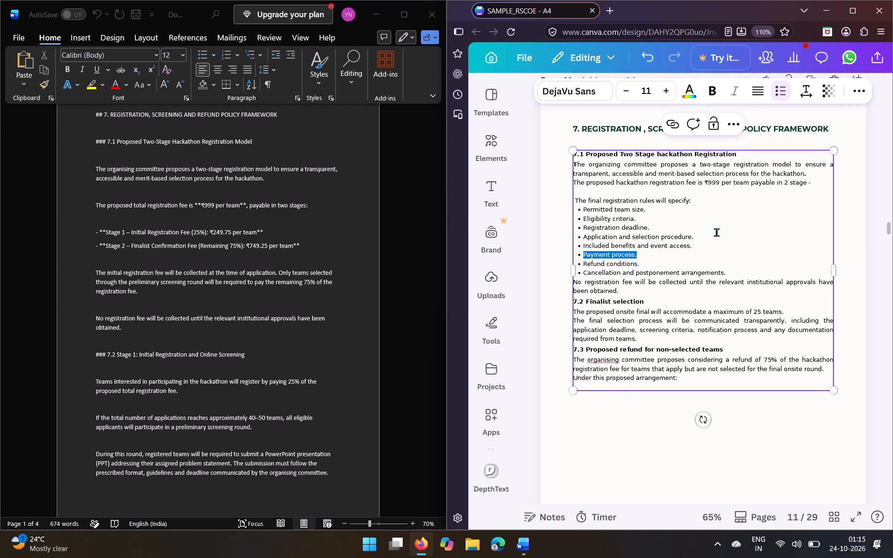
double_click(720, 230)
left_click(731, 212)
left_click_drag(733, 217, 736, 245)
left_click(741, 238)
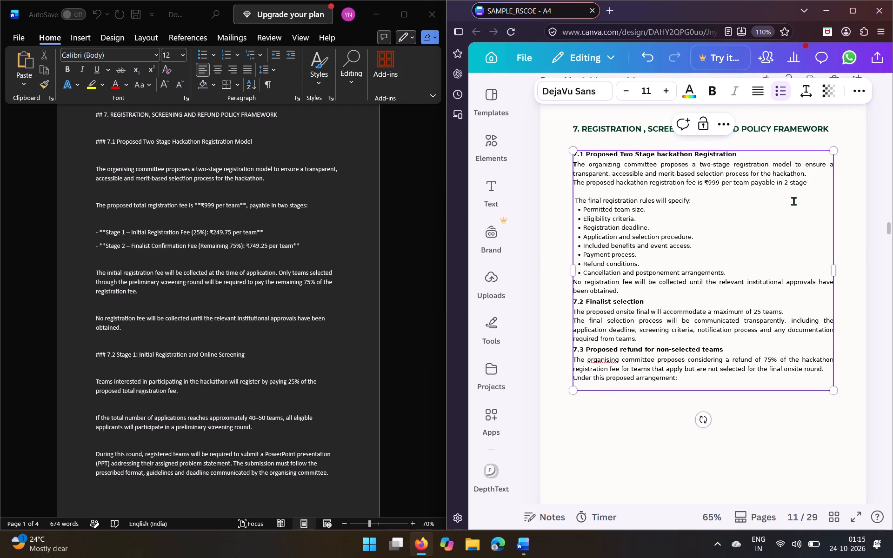
Insert a second empty line directly below the "payable in 2 stage -" sentence in section 7.1.
left_click(821, 182)
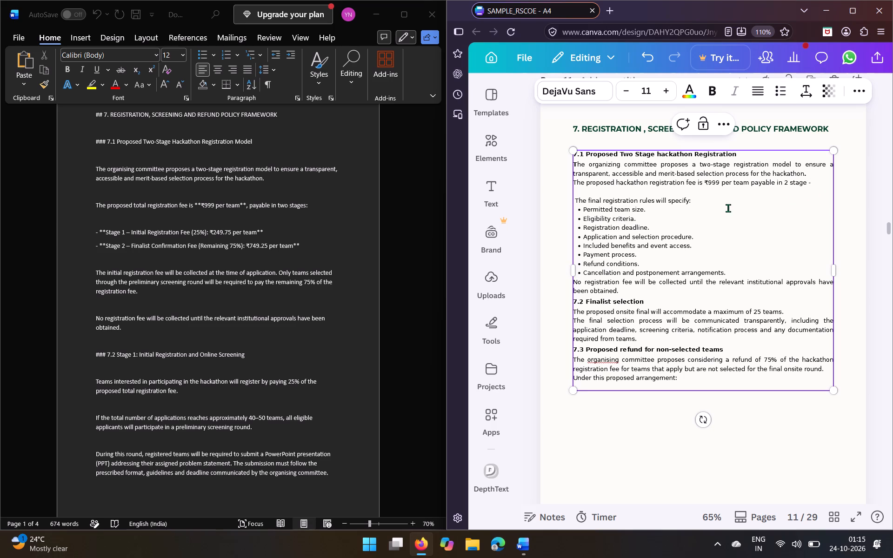
key("Return")
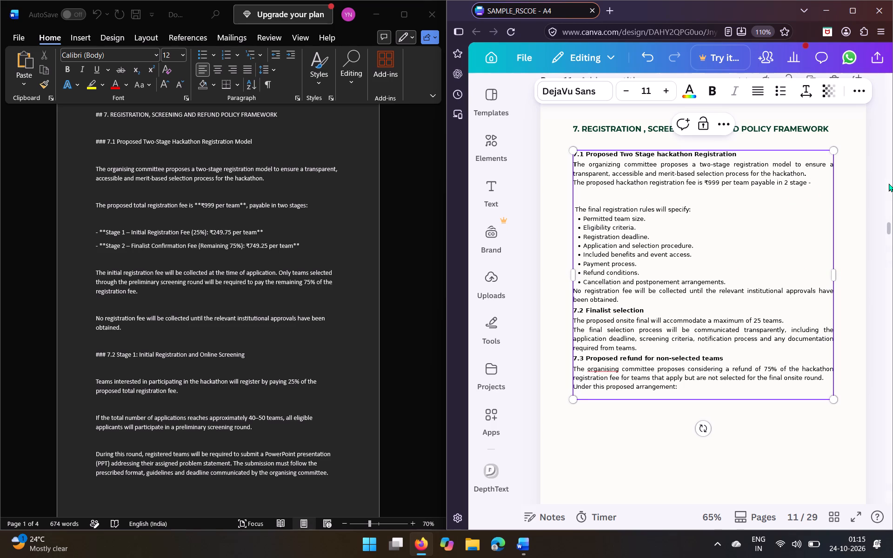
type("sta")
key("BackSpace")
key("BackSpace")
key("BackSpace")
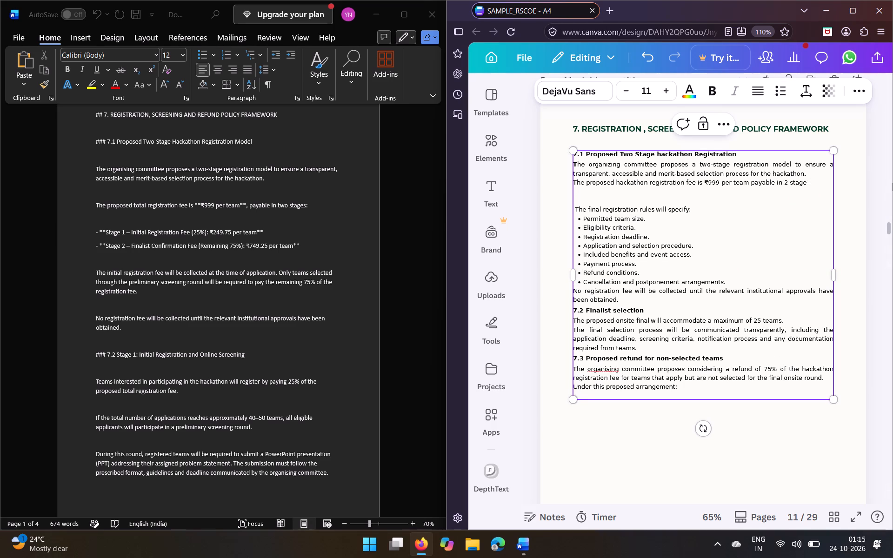
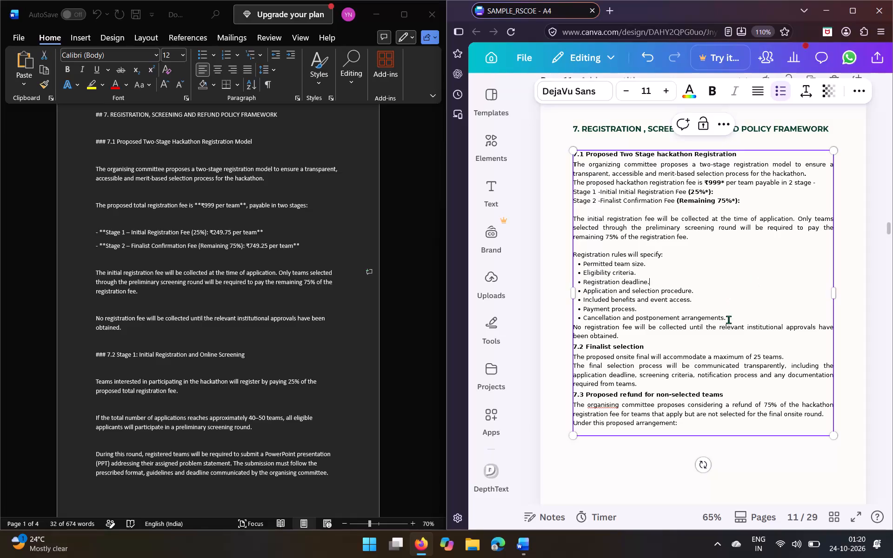
Insert an empty line before and after the "No registration fee will be collected" paragraph in section 7.1 on page 11.
left_click(736, 316)
key("Return")
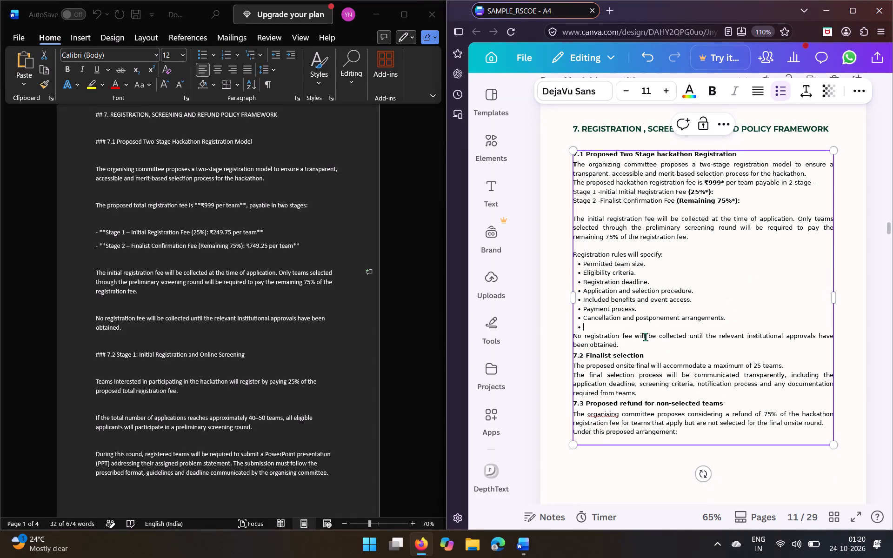
key("BackSpace")
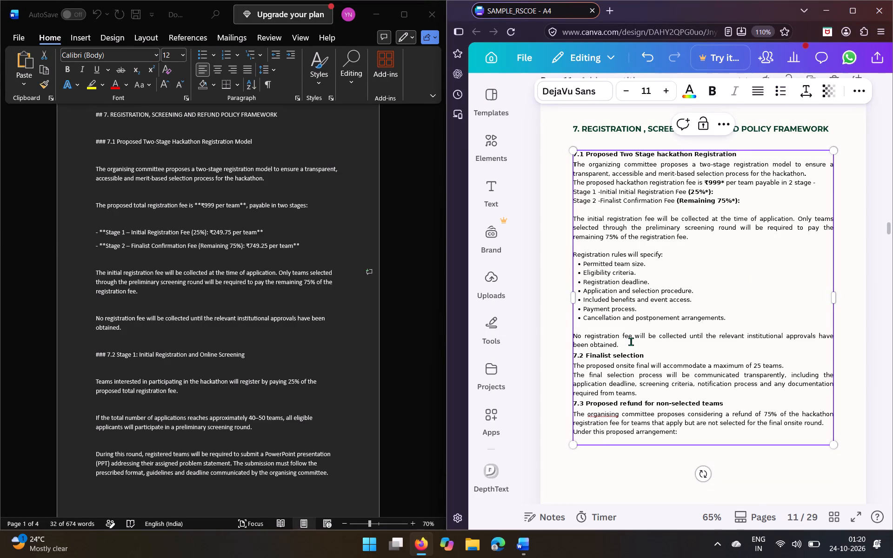
left_click(631, 342)
key("Return")
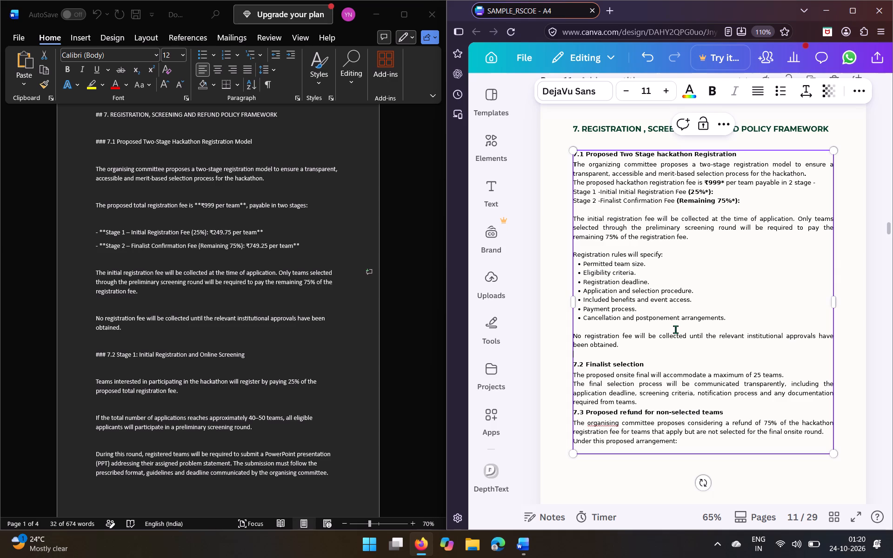
Examine sections 7.2 and 7.3 of the Word draft alongside the proposal's remaining section 7 text on pages 11 and 12.
scroll(121, 368, "down", 2)
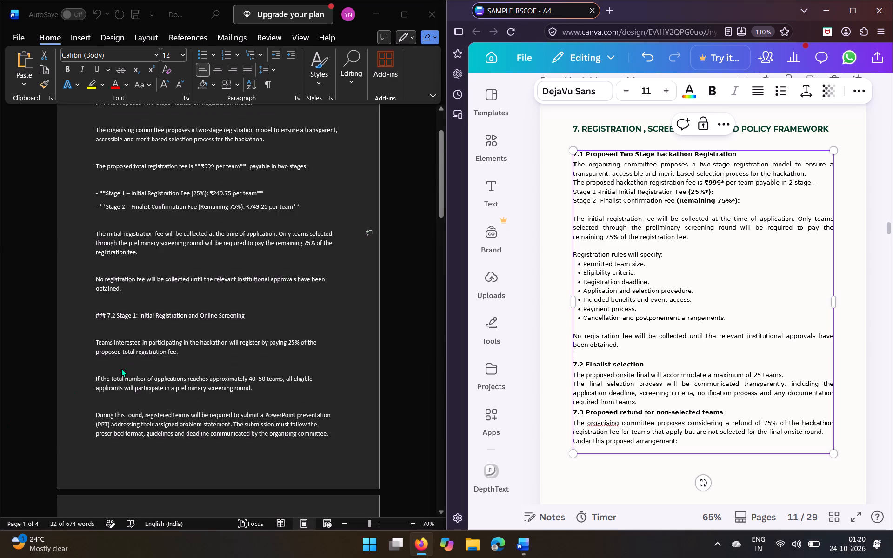
scroll(121, 367, "down", 10)
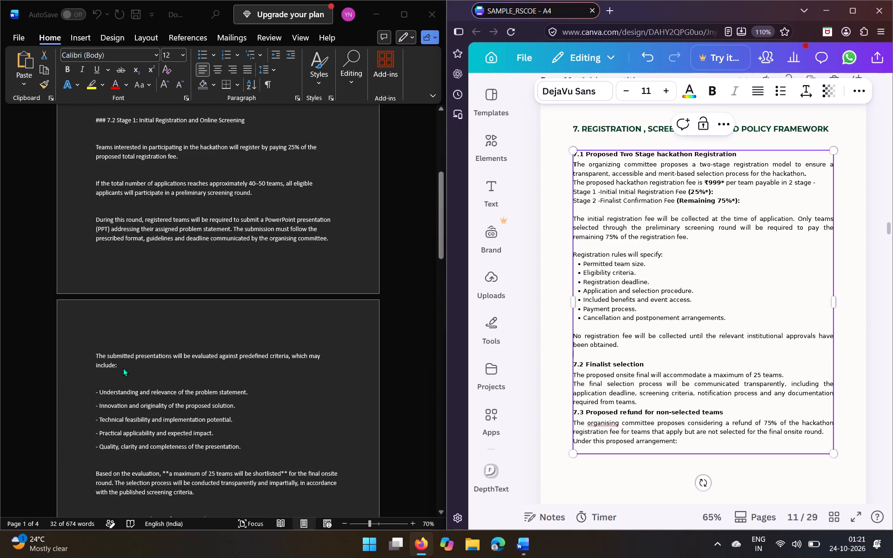
scroll(126, 368, "down", 2)
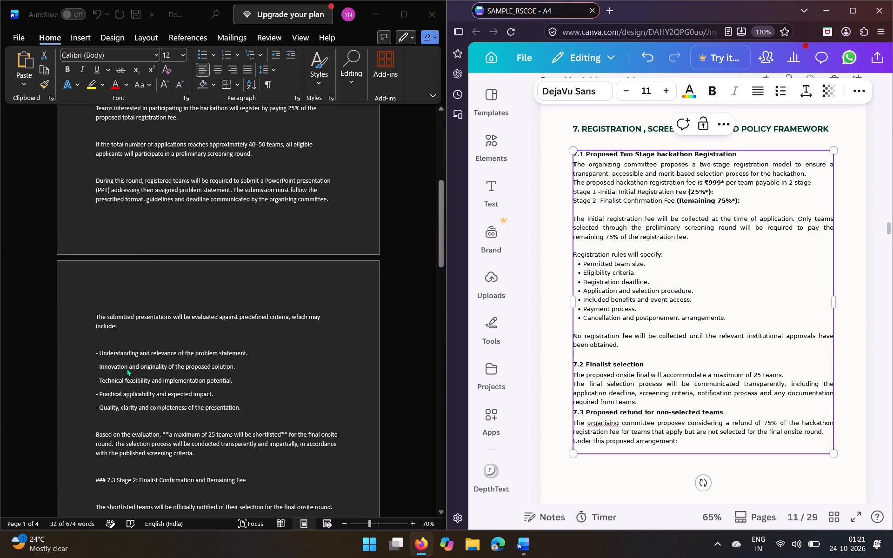
scroll(127, 368, "up", 3)
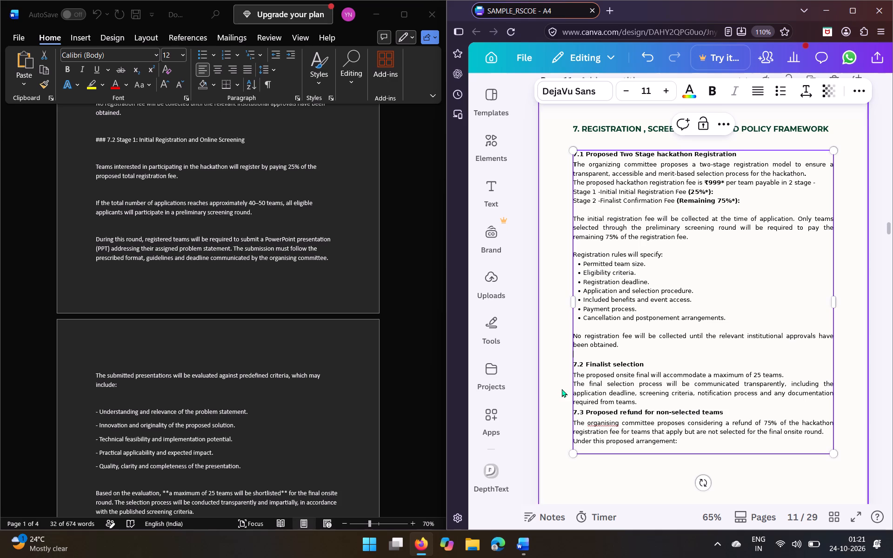
scroll(641, 382, "down", 7)
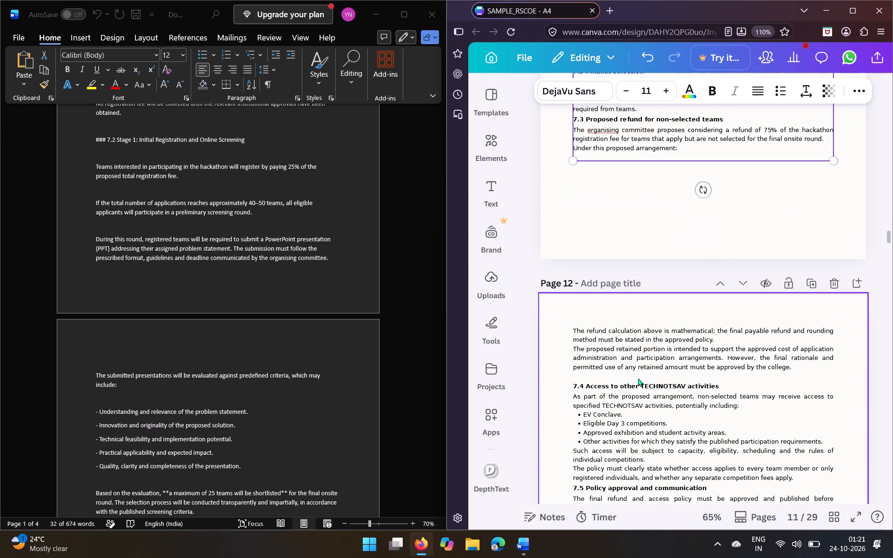
scroll(639, 376, "down", 2)
scroll(639, 375, "up", 3)
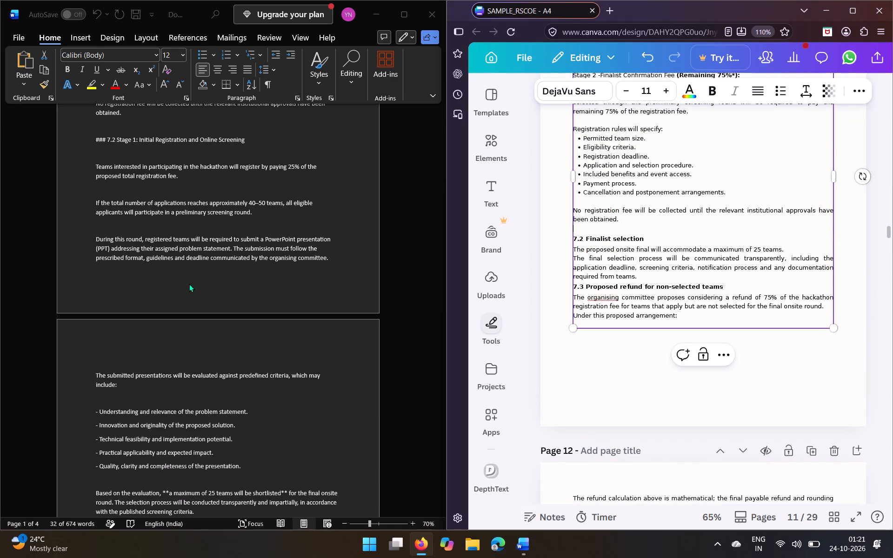
scroll(191, 282, "down", 3)
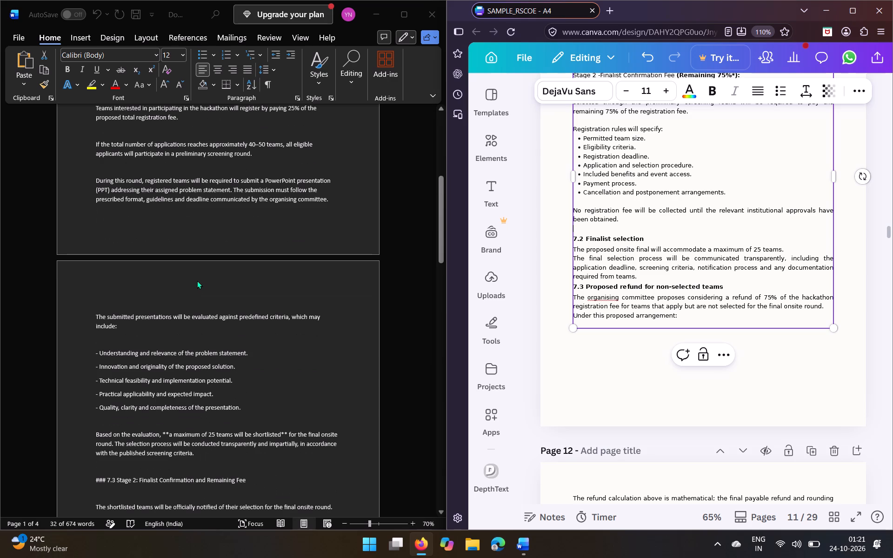
scroll(197, 280, "down", 8)
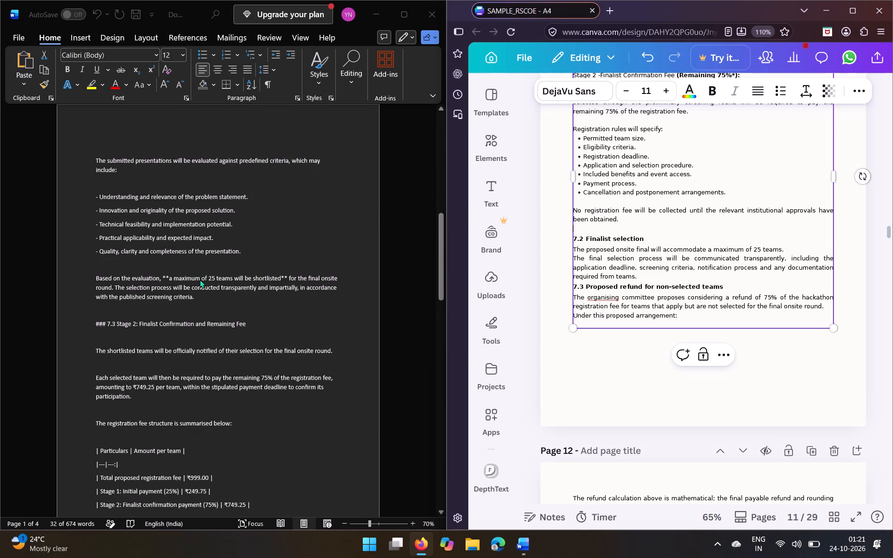
scroll(201, 279, "down", 3)
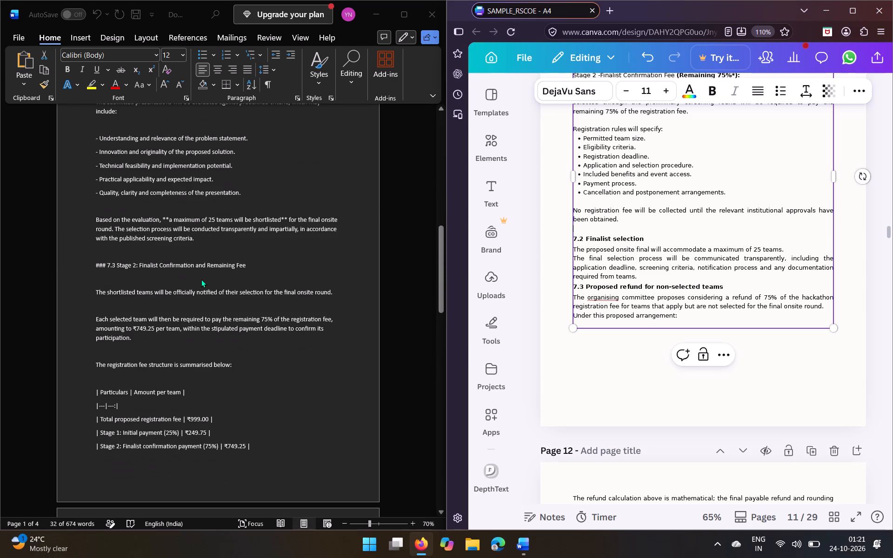
scroll(201, 279, "up", 15)
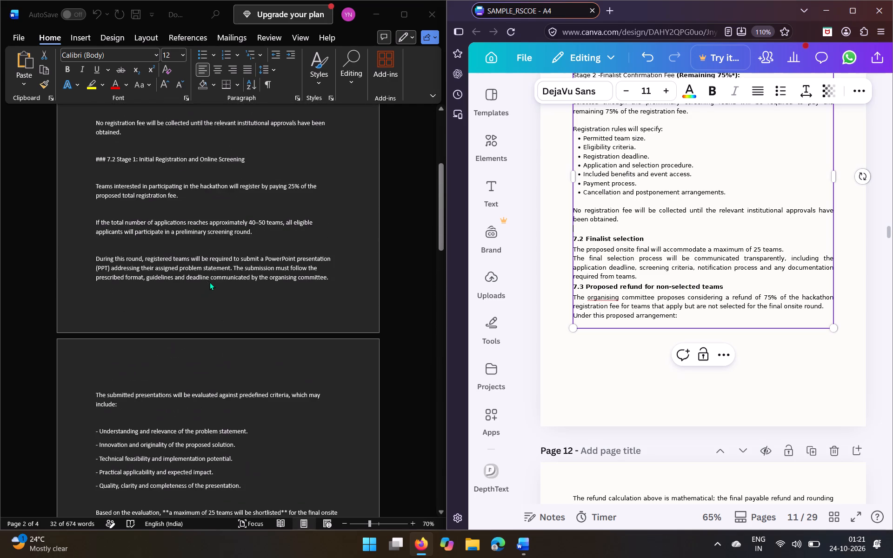
scroll(210, 282, "up", 2)
scroll(210, 281, "down", 1)
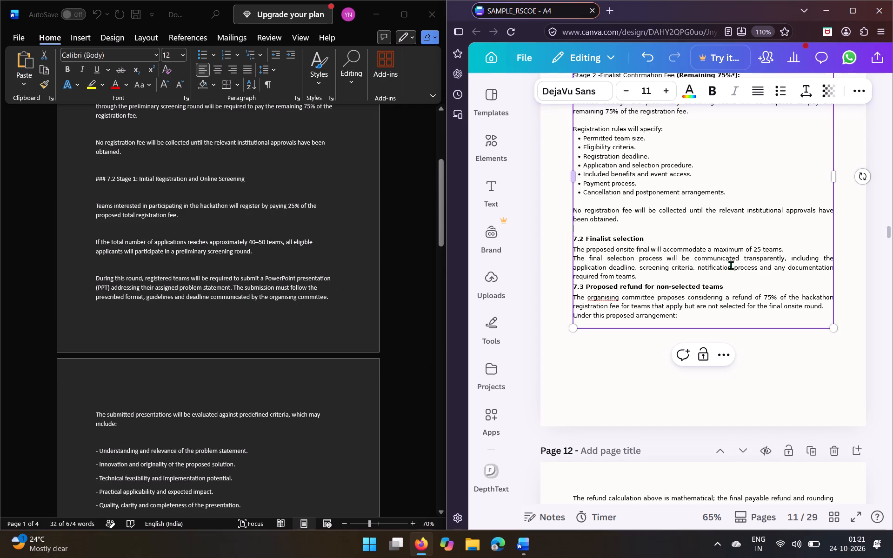
Replace the 7.2 heading text "Finalist selection" with "Initial Registration and Online Screening", copied from the Word draft.
left_click(645, 243)
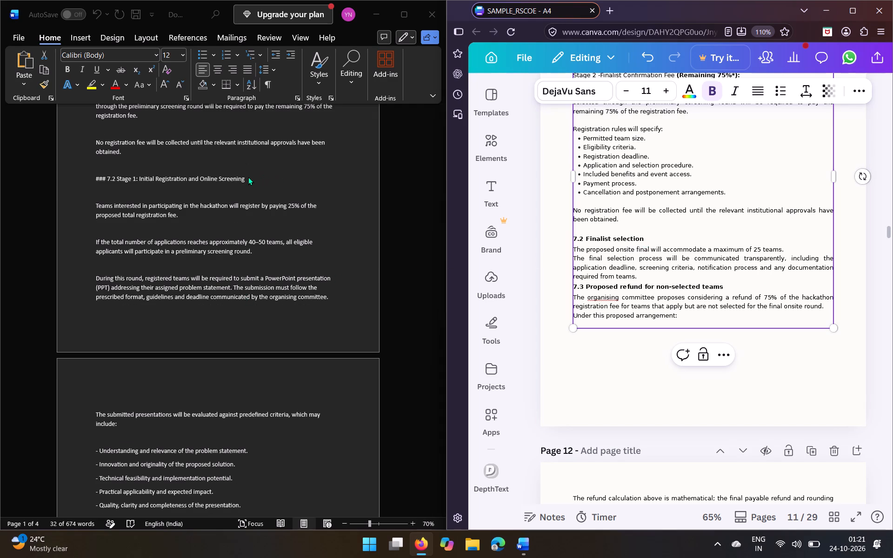
left_click_drag(248, 177, 167, 184)
left_click_drag(253, 178, 154, 176)
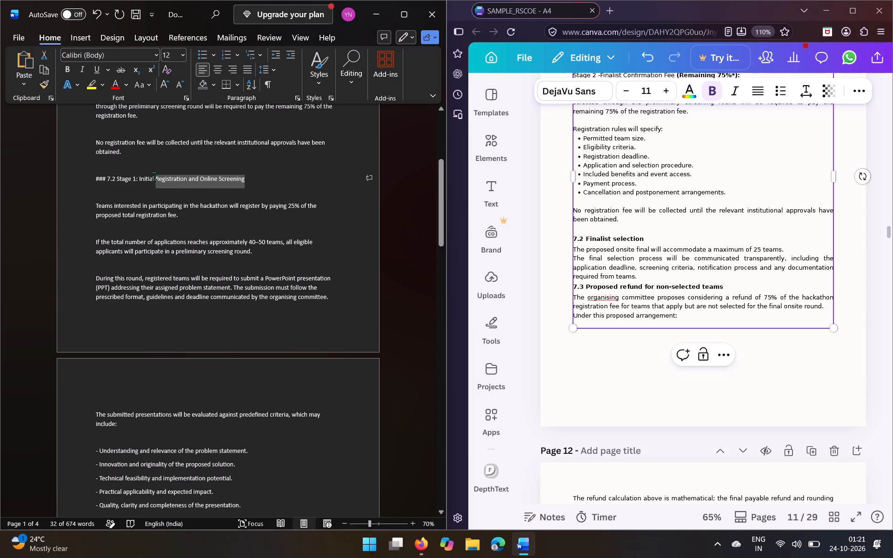
left_click_drag(154, 176, 146, 176)
key("ctrl+c")
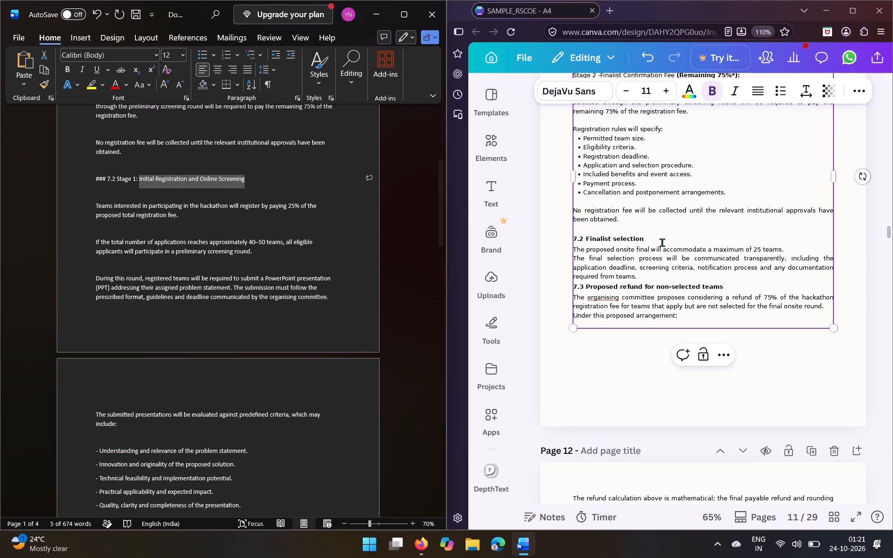
left_click(662, 243)
key("BackSpace")
key("BackSpace")
key("BackSpace")
key("BackSpace")
key("BackSpace")
key("BackSpace")
key("BackSpace")
key("BackSpace")
key("BackSpace")
key("BackSpace")
key("BackSpace")
key("BackSpace")
key("BackSpace")
key("BackSpace")
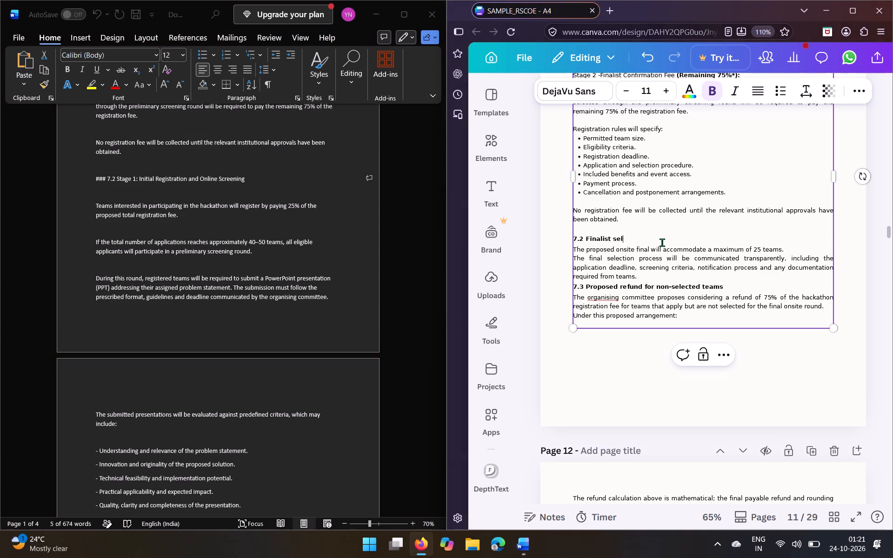
key("BackSpace")
key("BackSpace")
key("BackSpace")
key("BackSpace")
key("BackSpace")
key("BackSpace")
key("BackSpace")
key("BackSpace")
key("BackSpace")
key("BackSpace")
key("BackSpace")
key("BackSpace")
key("BackSpace")
key("BackSpace")
key("BackSpace")
key("BackSpace")
key("BackSpace")
key("BackSpace")
key("BackSpace")
key("BackSpace")
key("BackSpace")
key("space")
key("ctrl+v")
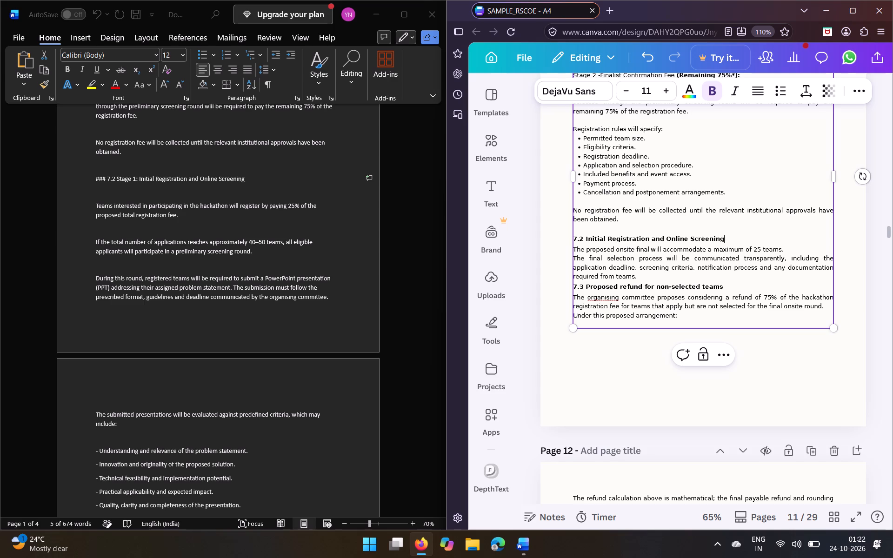
Review pages 10 to 12 of the proposal, covering sections 6.2 to 7.5 and the TECHNOTSAV 2026 schedule table.
left_click(132, 206)
scroll(727, 269, "up", 7)
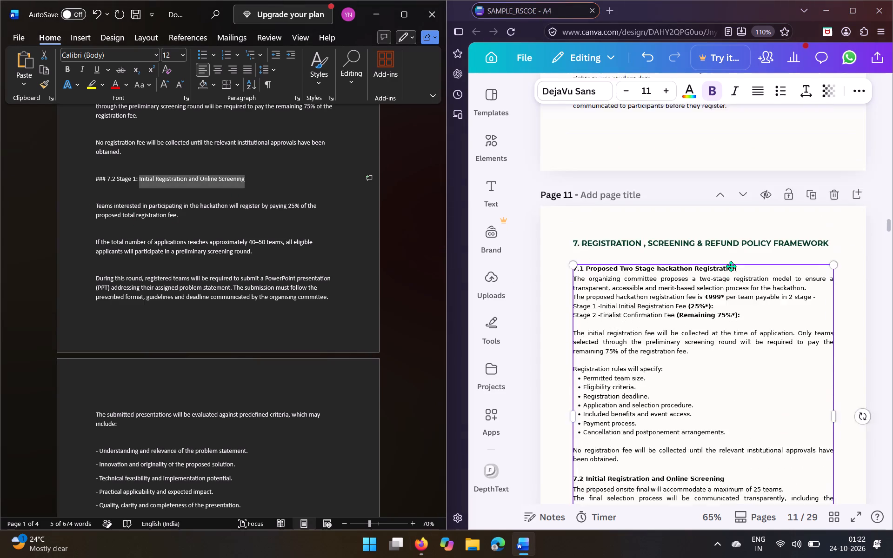
scroll(731, 266, "up", 5)
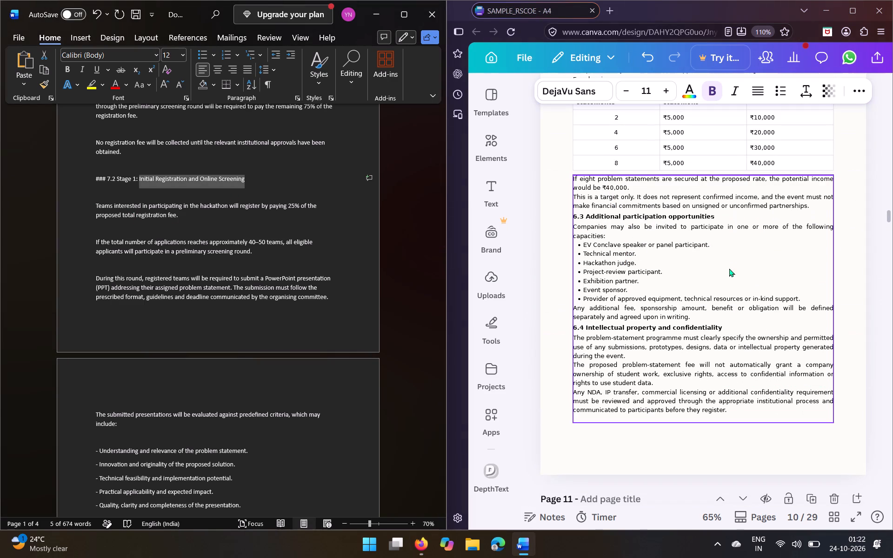
scroll(726, 271, "down", 2)
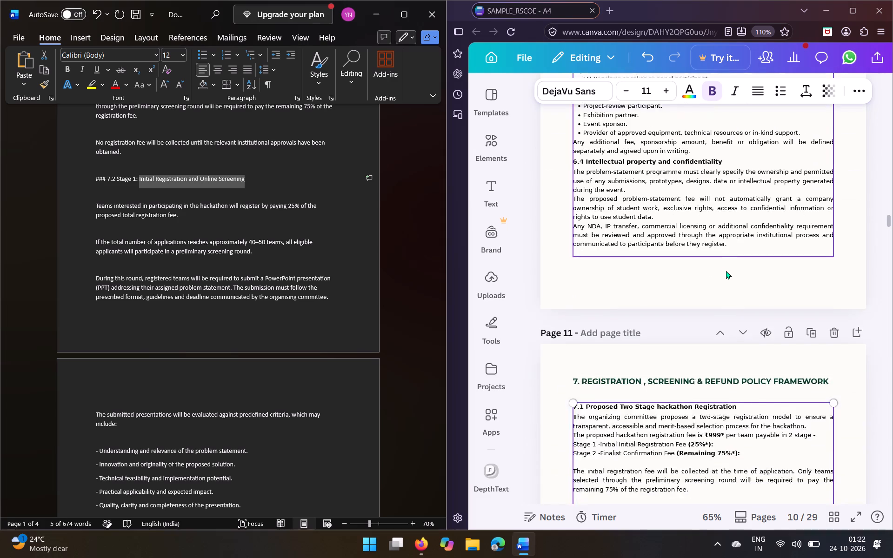
scroll(727, 271, "down", 1)
scroll(727, 271, "up", 5)
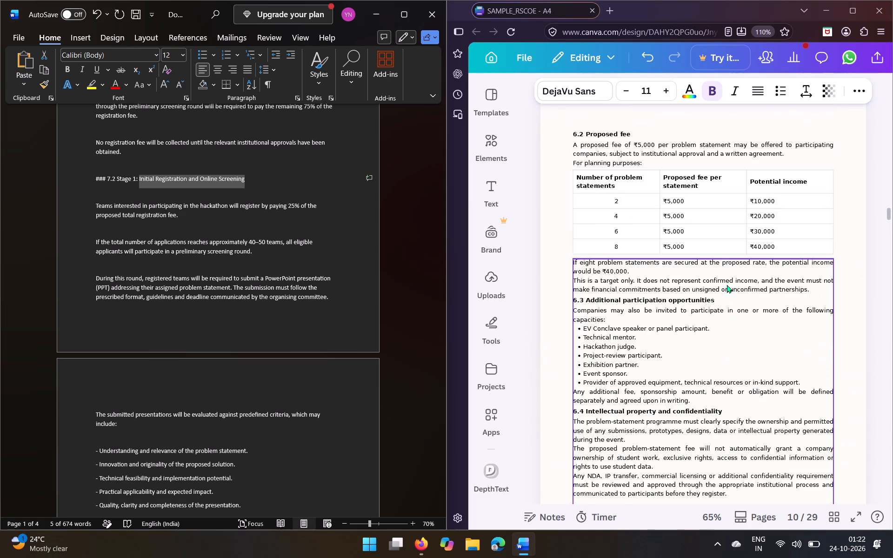
scroll(727, 285, "down", 8)
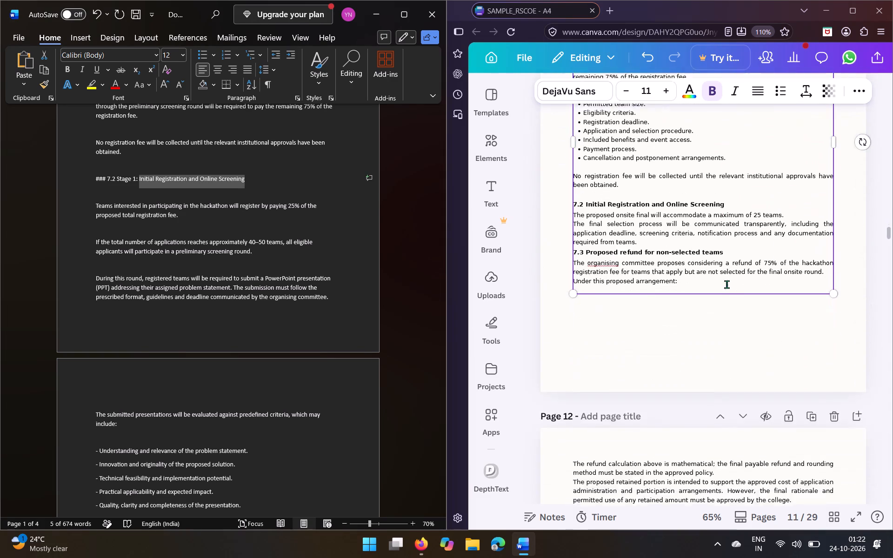
scroll(727, 285, "down", 5)
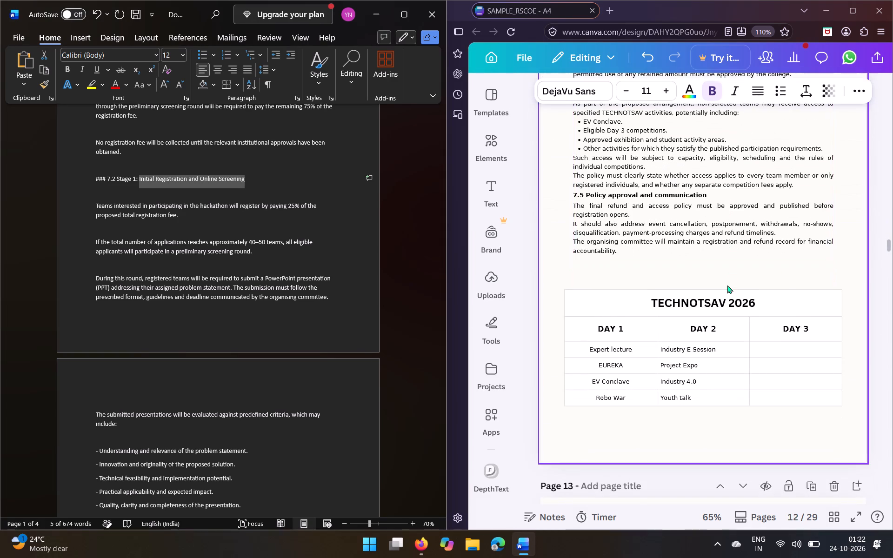
scroll(727, 285, "up", 6)
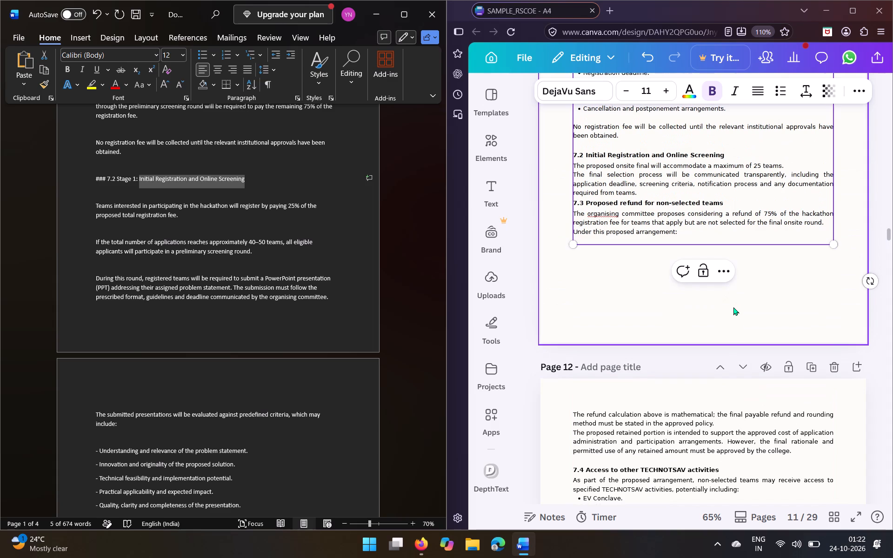
scroll(731, 303, "up", 1)
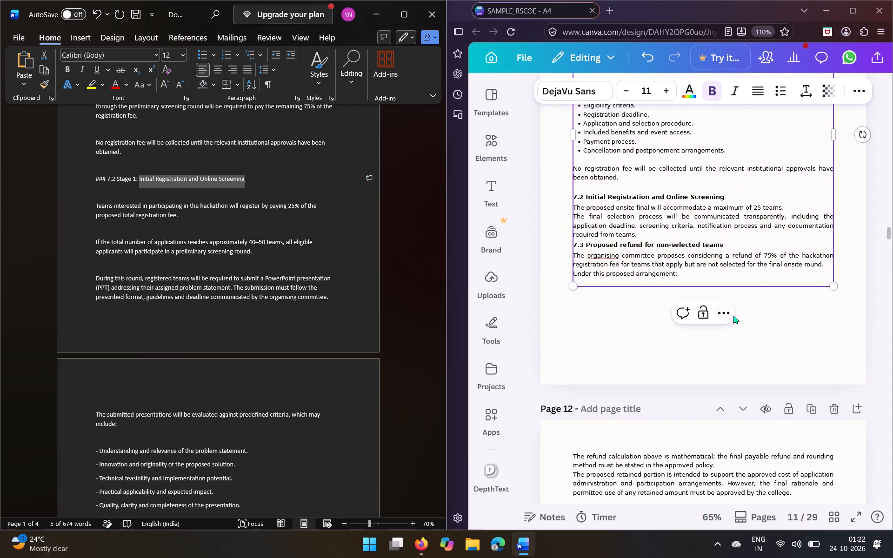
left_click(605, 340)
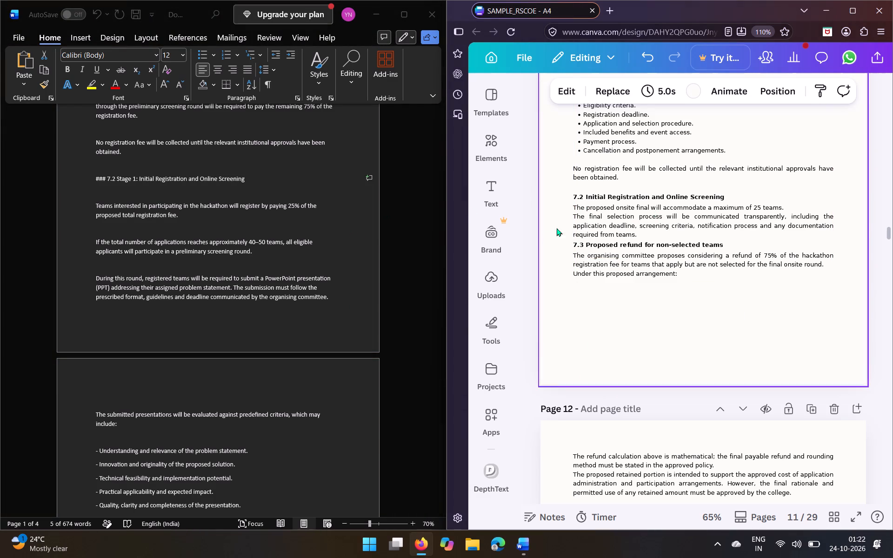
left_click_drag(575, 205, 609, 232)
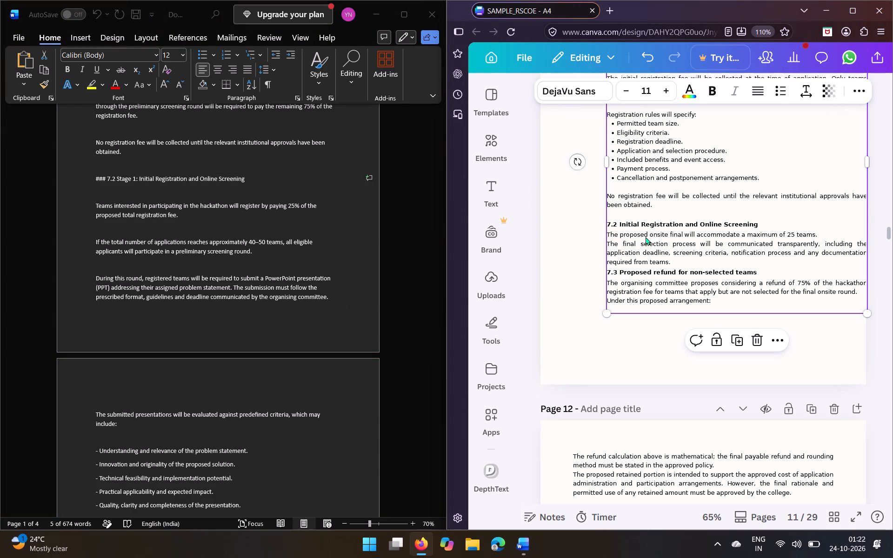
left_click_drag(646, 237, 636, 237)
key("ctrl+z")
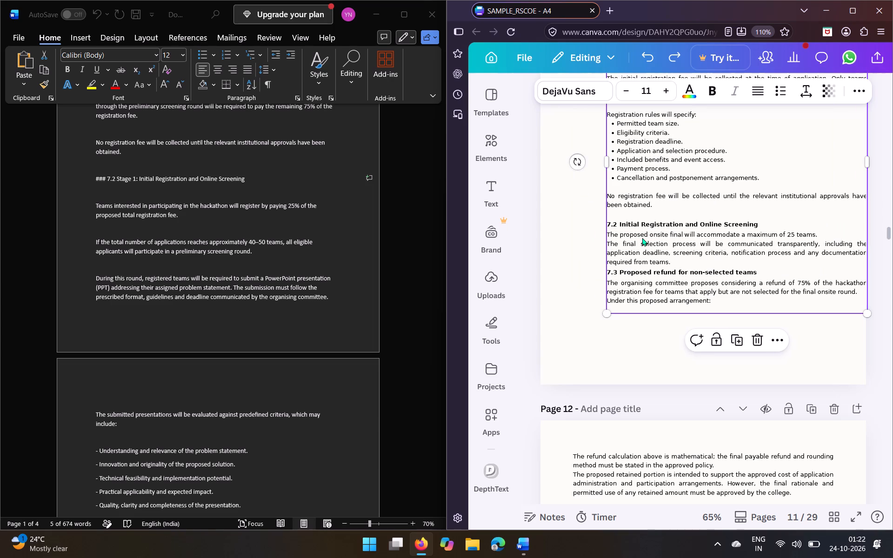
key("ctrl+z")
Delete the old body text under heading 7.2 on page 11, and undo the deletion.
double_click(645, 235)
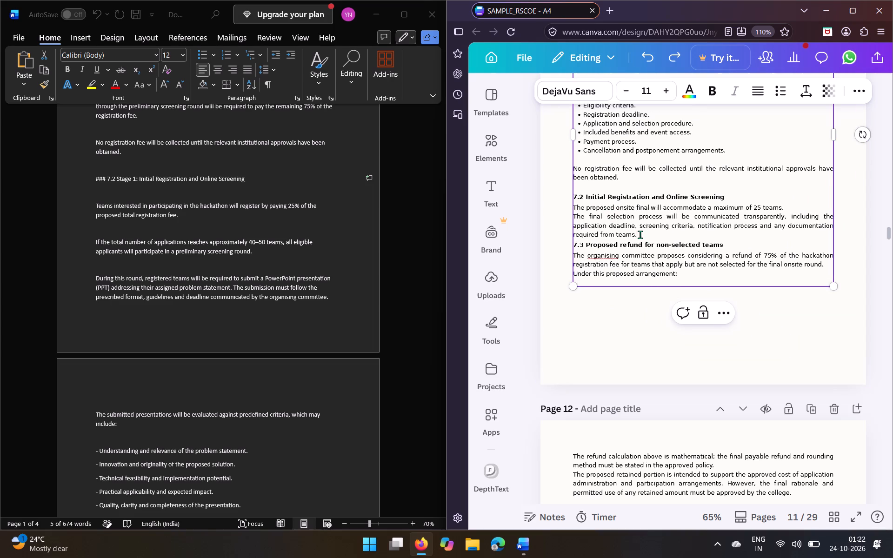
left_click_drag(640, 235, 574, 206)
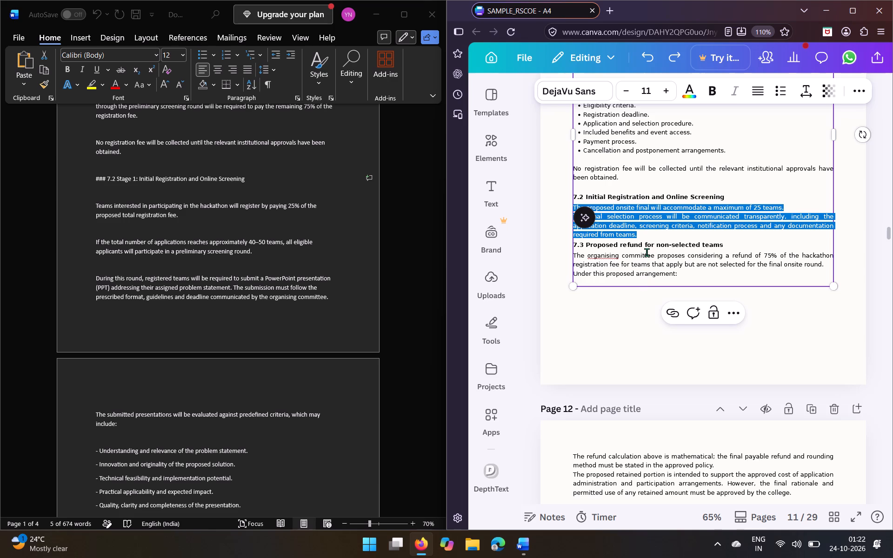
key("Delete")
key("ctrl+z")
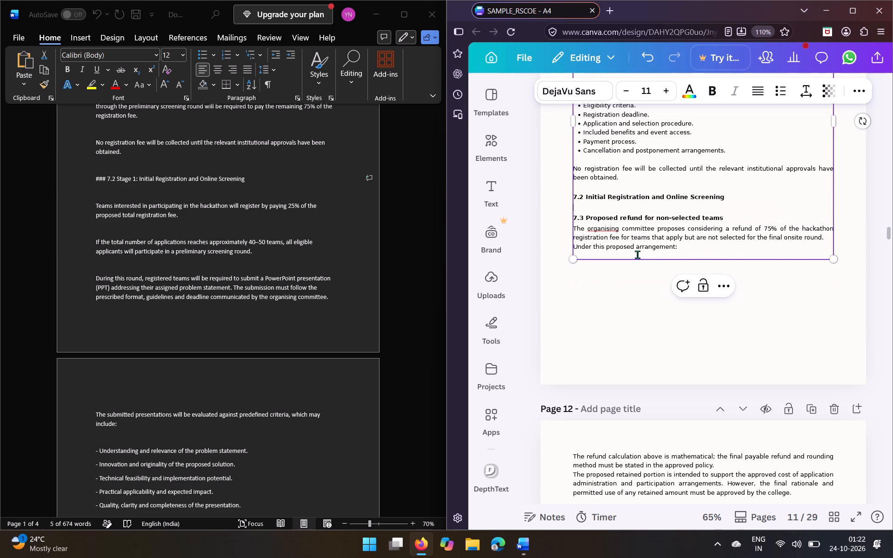
Copy the Word draft's 7.2 text from "Teams interested" through "assigned problem statement" onto a new line below the 7.2 heading on page 11.
left_click(746, 199)
key("Return")
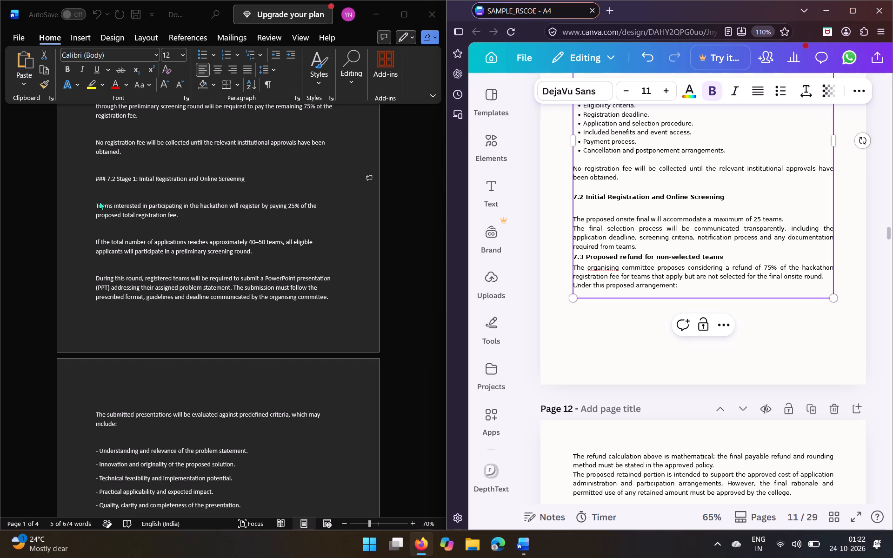
left_click_drag(97, 204, 119, 214)
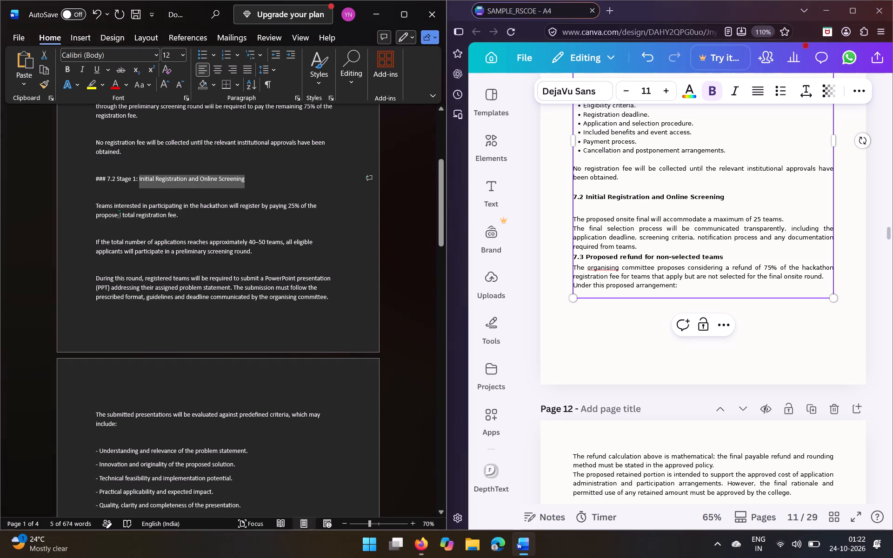
left_click_drag(119, 214, 155, 218)
left_click_drag(97, 206, 177, 224)
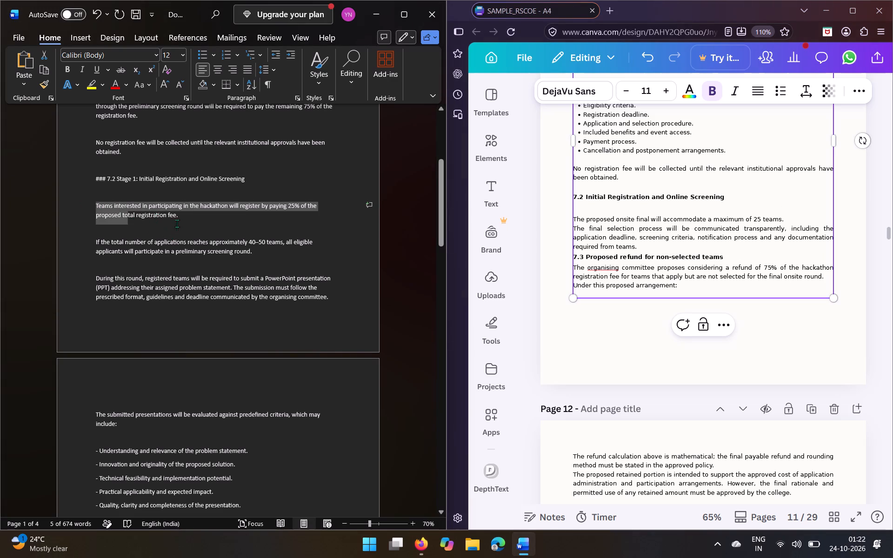
left_click_drag(177, 224, 177, 221)
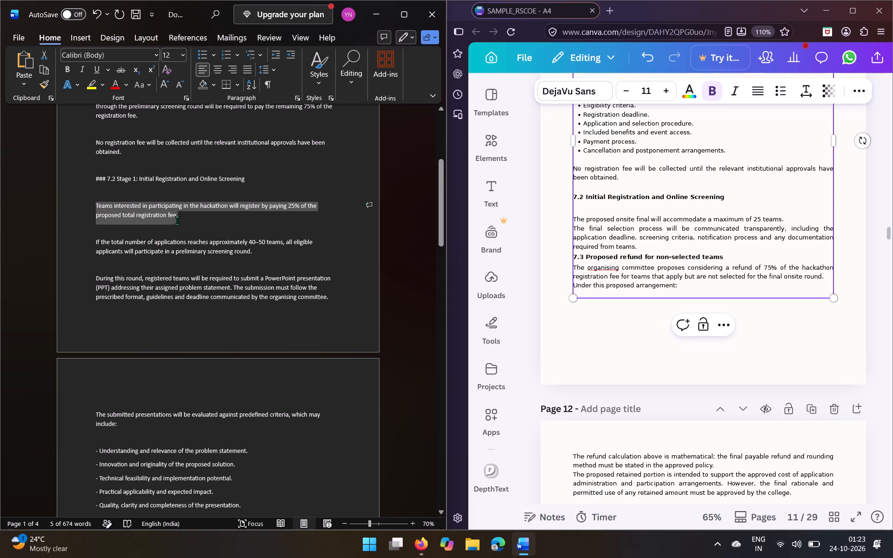
left_click_drag(177, 221, 179, 220)
left_click_drag(179, 220, 183, 218)
left_click_drag(183, 218, 195, 239)
left_click_drag(195, 239, 260, 252)
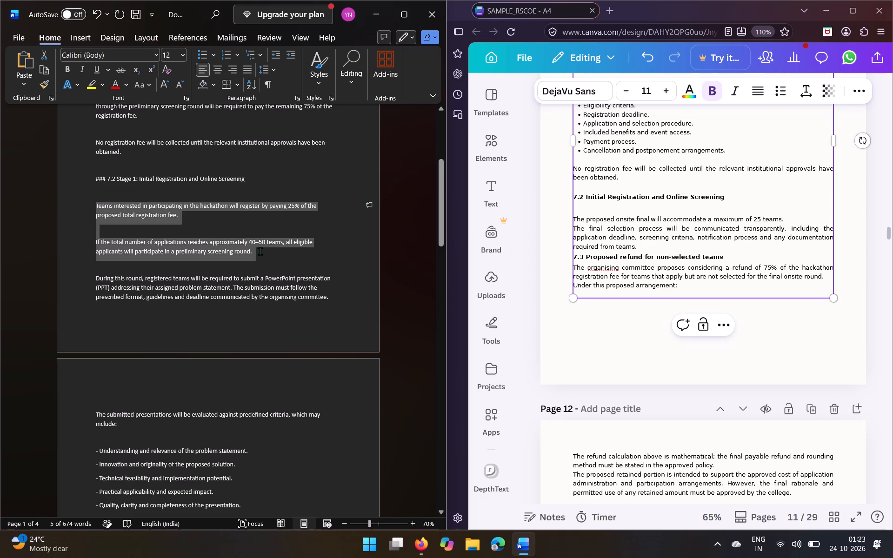
left_click_drag(260, 252, 267, 270)
left_click_drag(267, 270, 312, 279)
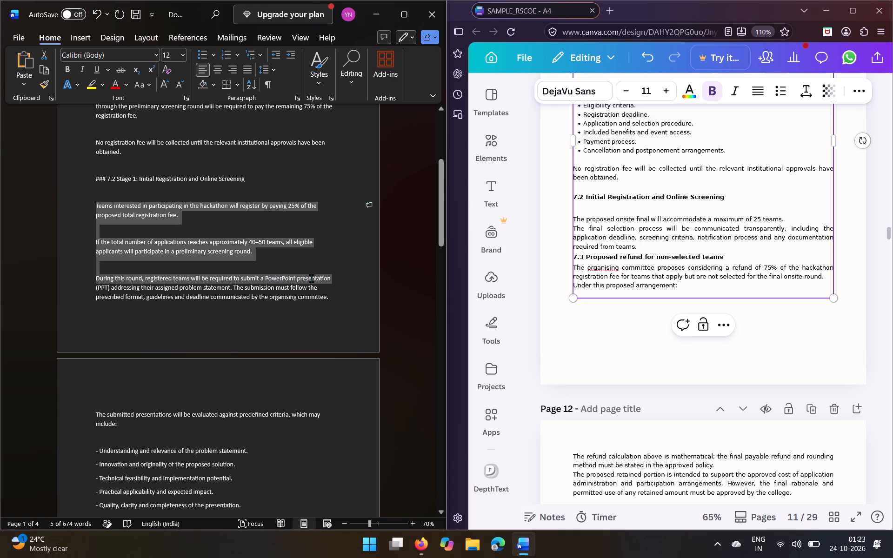
left_click_drag(312, 279, 320, 286)
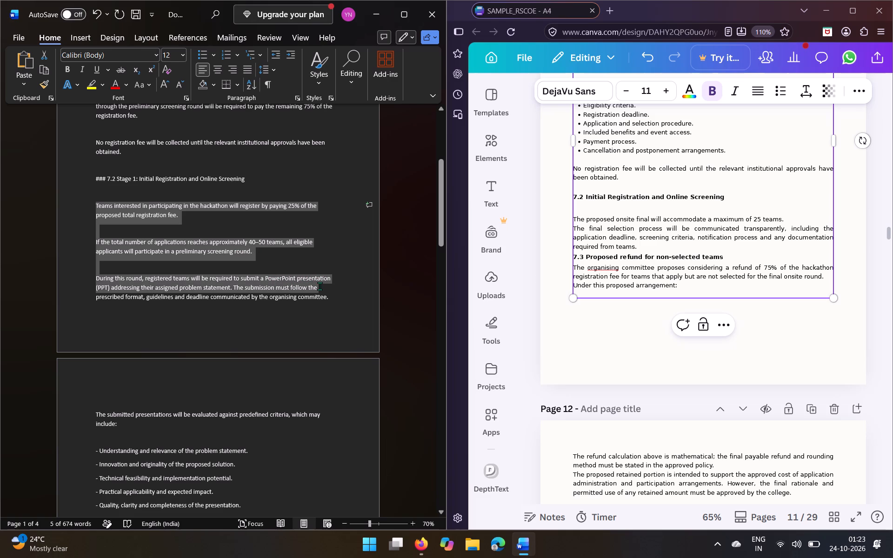
left_click_drag(320, 286, 241, 286)
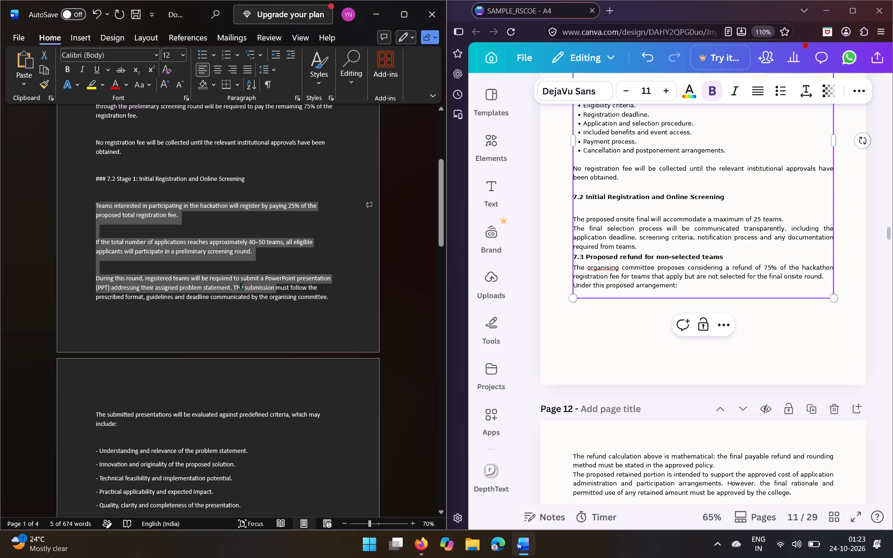
left_click_drag(241, 286, 230, 285)
key("ctrl+c")
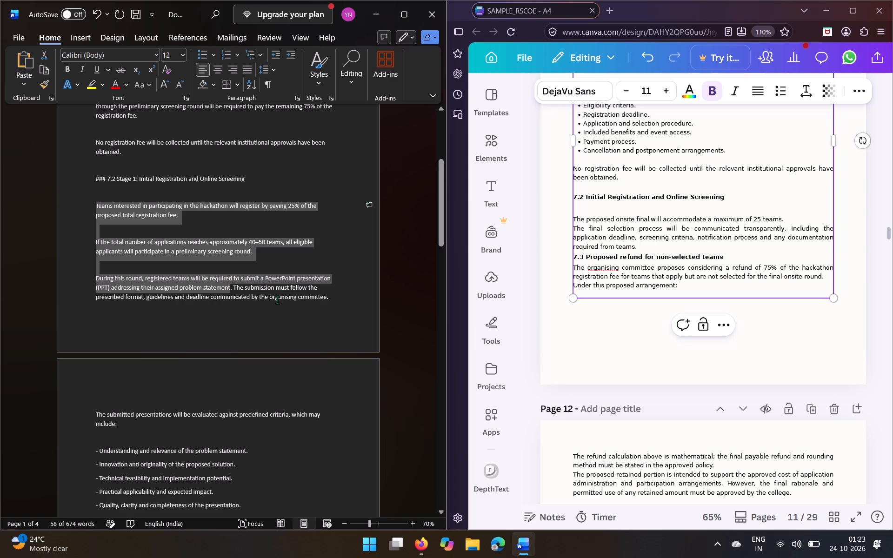
left_click(588, 209)
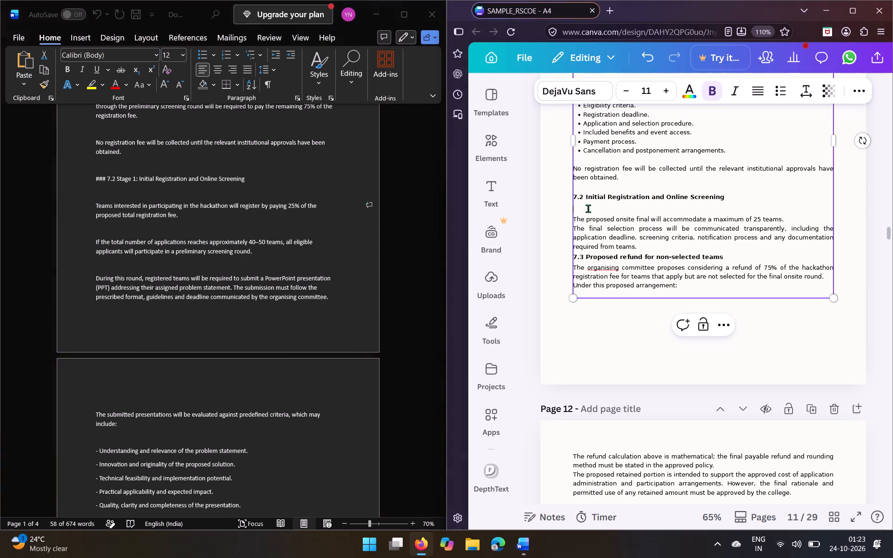
key("ctrl+v")
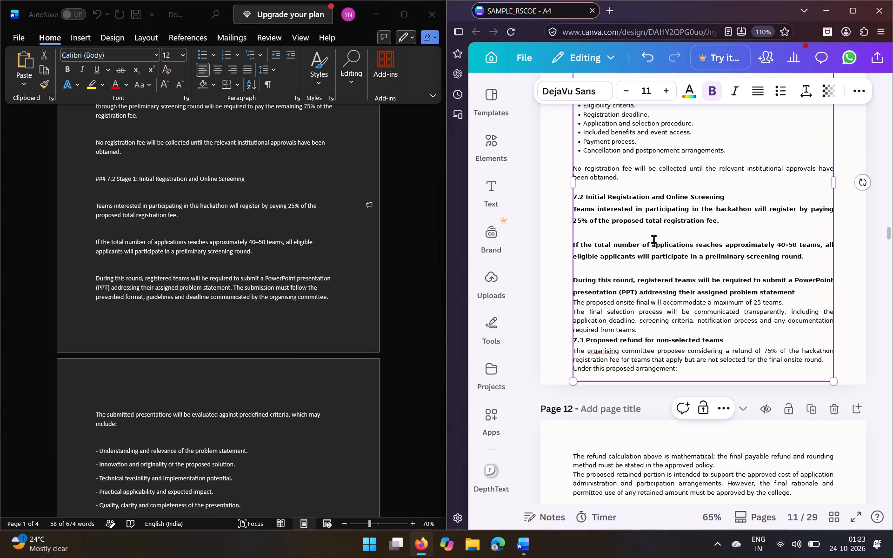
Remove the bold formatting from the pasted "Teams interested in participating" paragraph in section 7.2.
left_click_drag(576, 208, 718, 224)
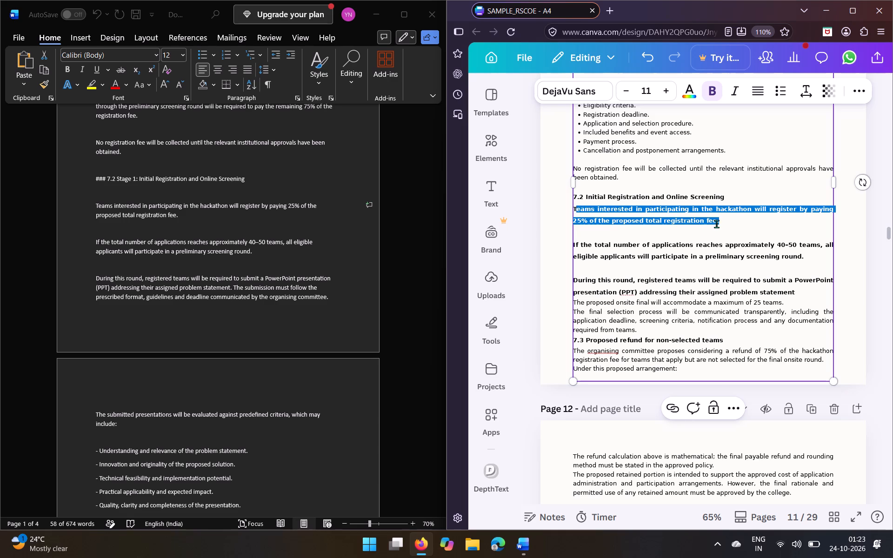
left_click(620, 231)
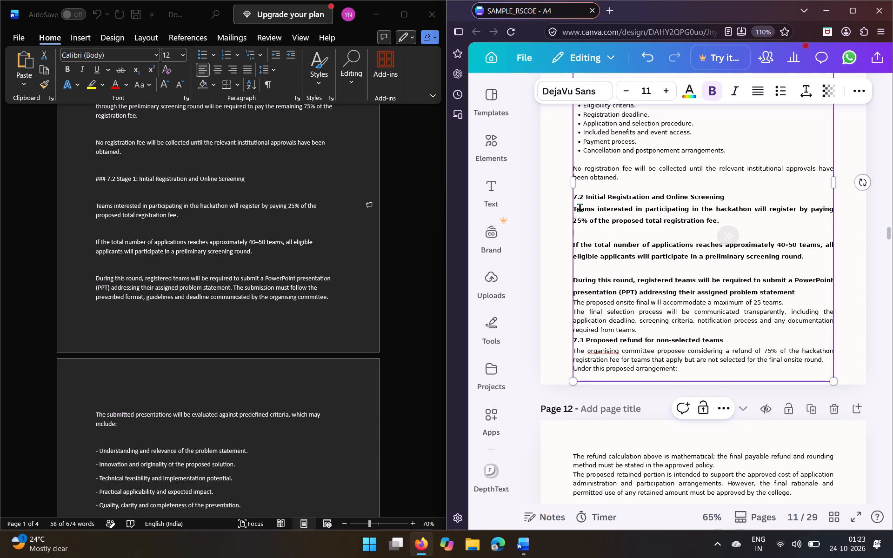
left_click_drag(575, 208, 720, 230)
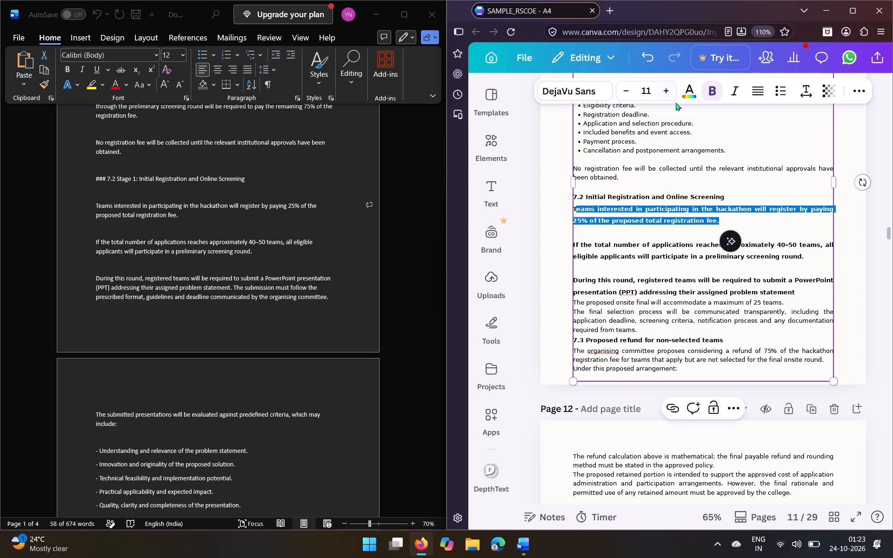
left_click(710, 92)
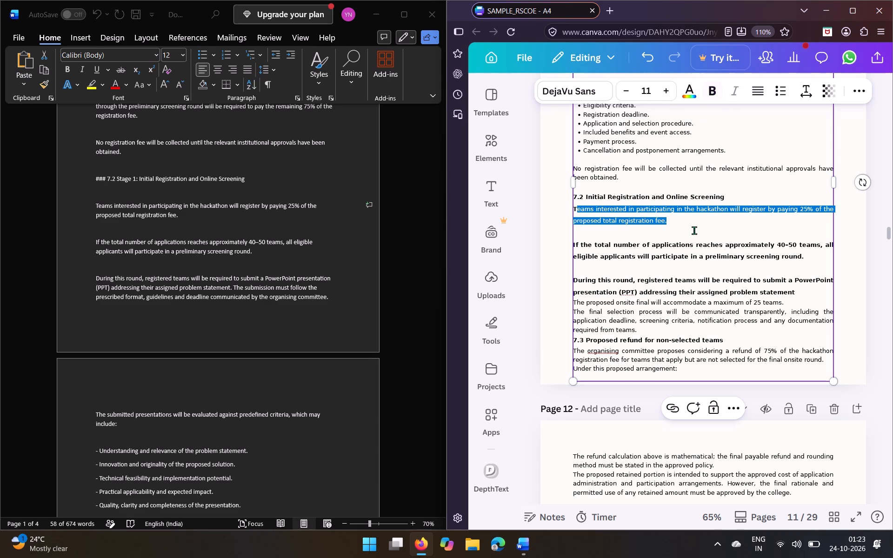
left_click(689, 214)
Delete the empty line above the "If the total number of applications" paragraph in section 7.2.
left_click(575, 239)
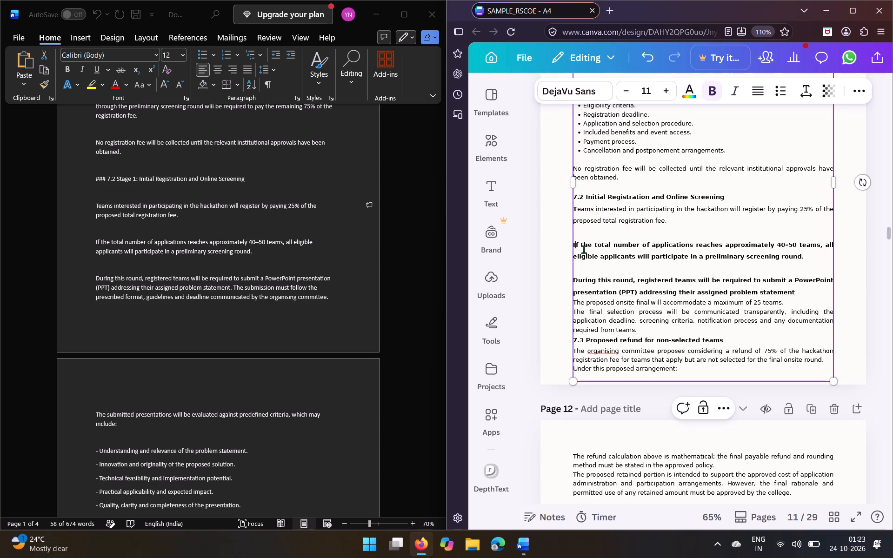
key("Left")
key("BackSpace")
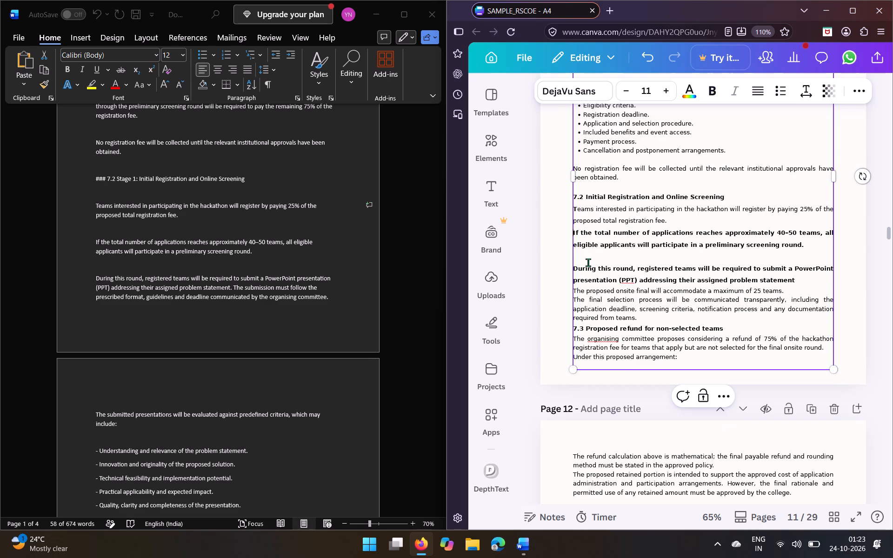
Make the whole "If the total number of applications" paragraph non-bold, retyping its initial "I" in regular weight.
left_click_drag(575, 232, 810, 255)
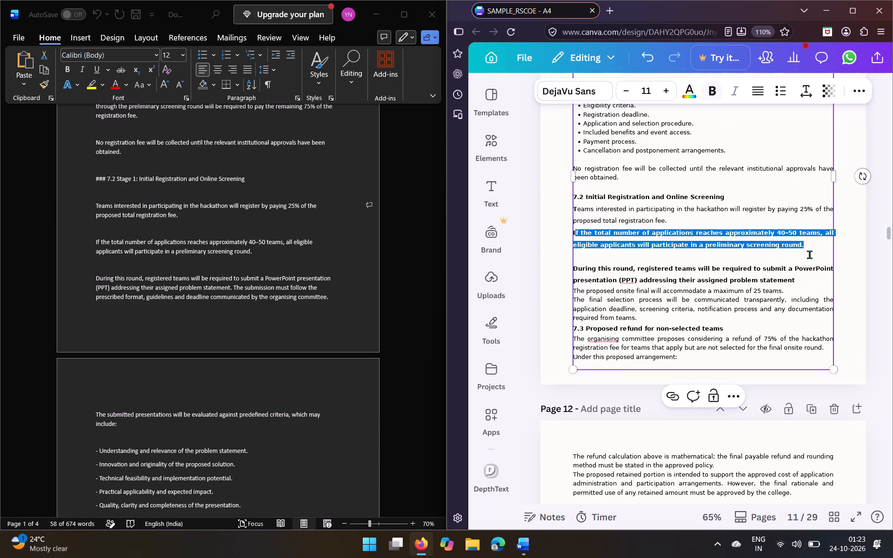
left_click(710, 94)
left_click(629, 263)
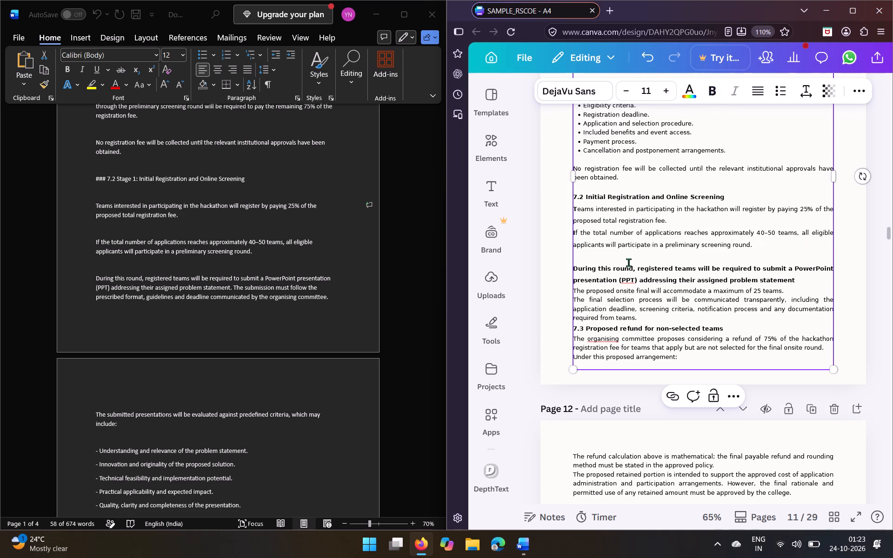
left_click(576, 232)
key("BackSpace")
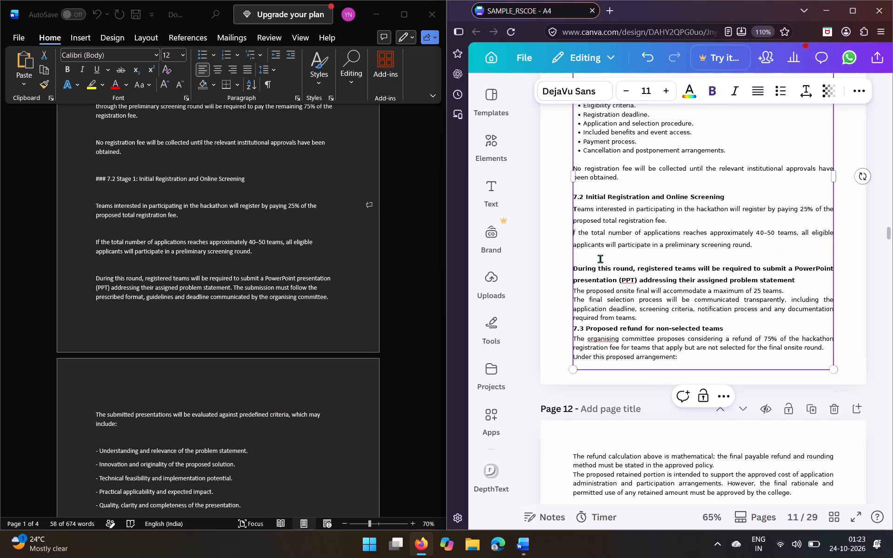
key("shift+i")
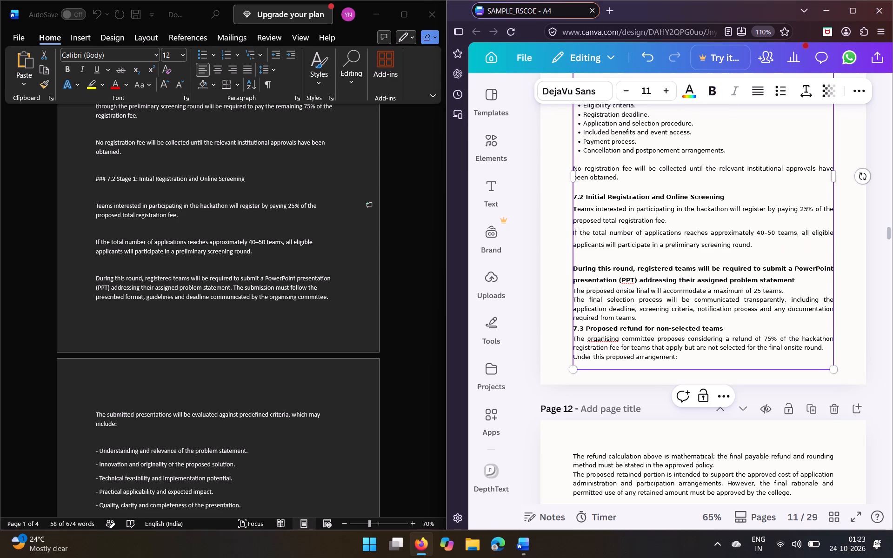
Join the "If the total number of applications" sentence onto the end of the "Teams interested" paragraph, separated by a space.
key("Left")
key("BackSpace")
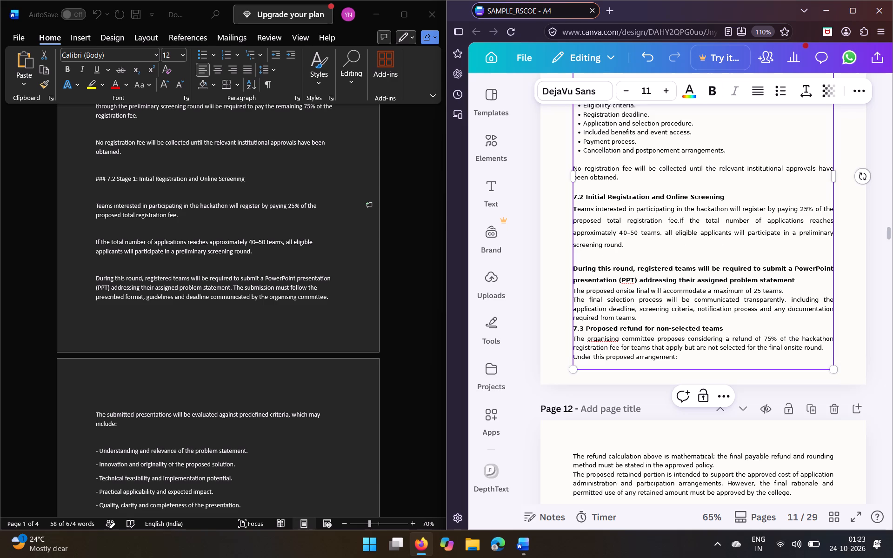
key("space")
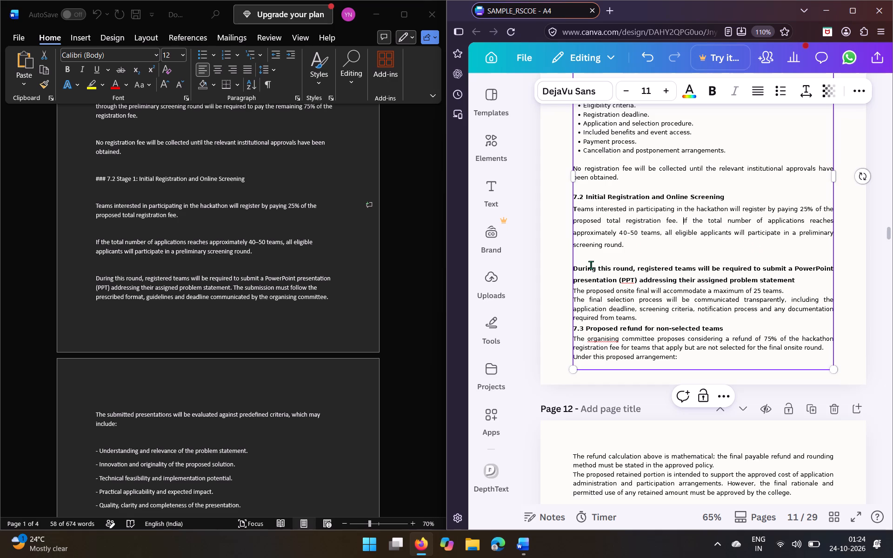
Remove the bold formatting from the pasted "During this round, registered teams" paragraph in section 7.2.
left_click_drag(576, 266, 771, 283)
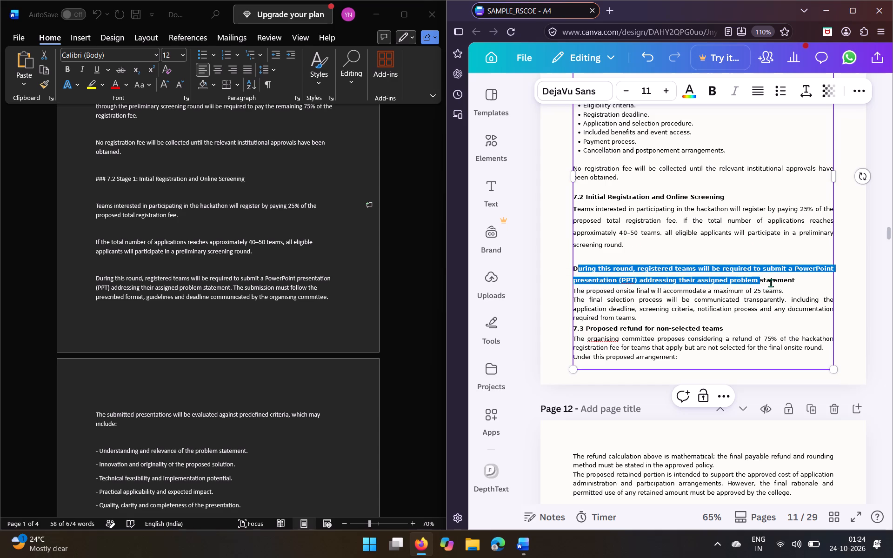
left_click_drag(771, 283, 802, 281)
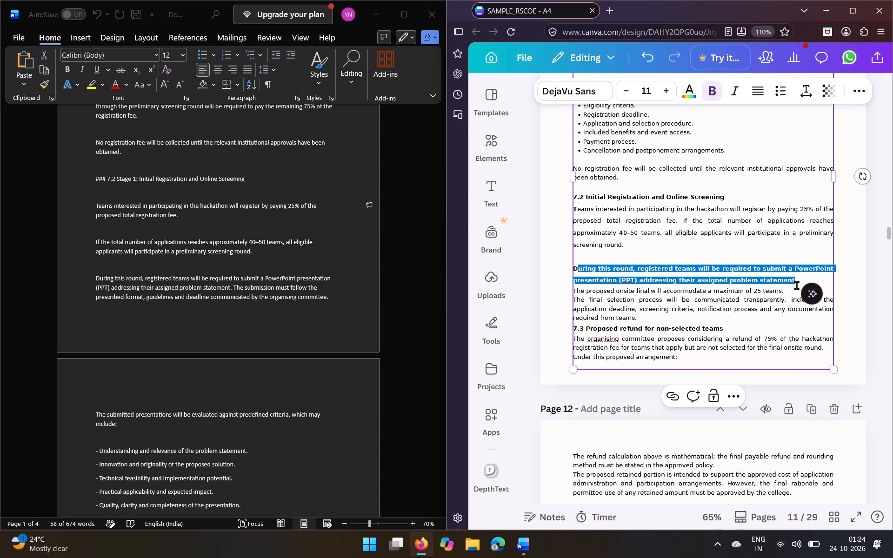
left_click(804, 284)
left_click(797, 278)
left_click_drag(798, 278, 609, 273)
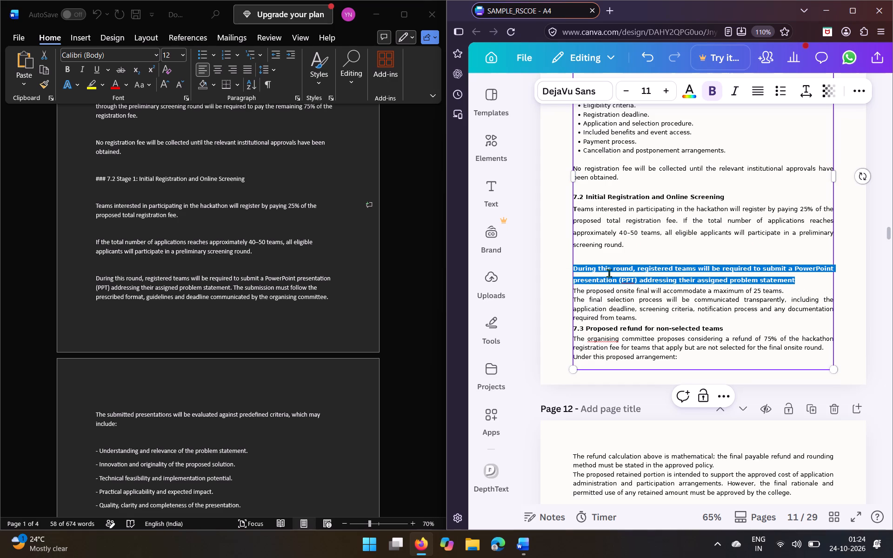
left_click_drag(609, 273, 608, 273)
left_click(715, 99)
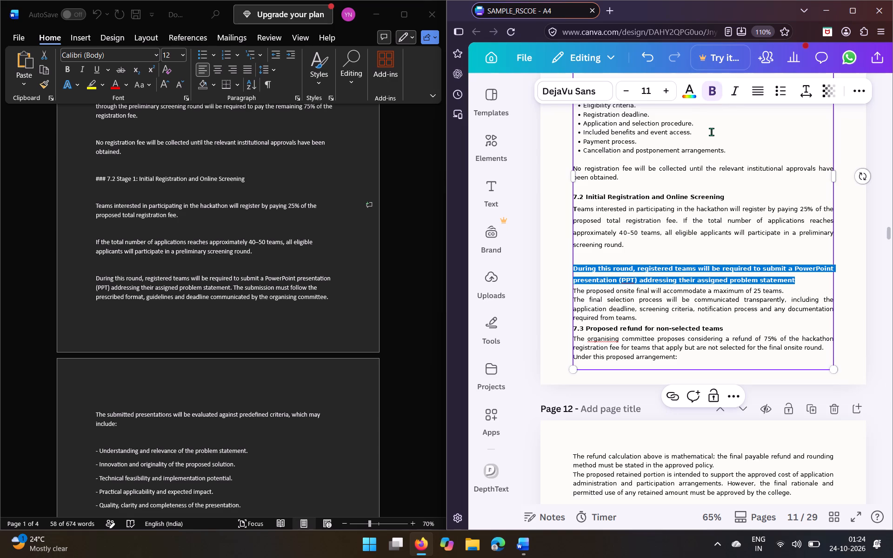
left_click(706, 97)
left_click(589, 251)
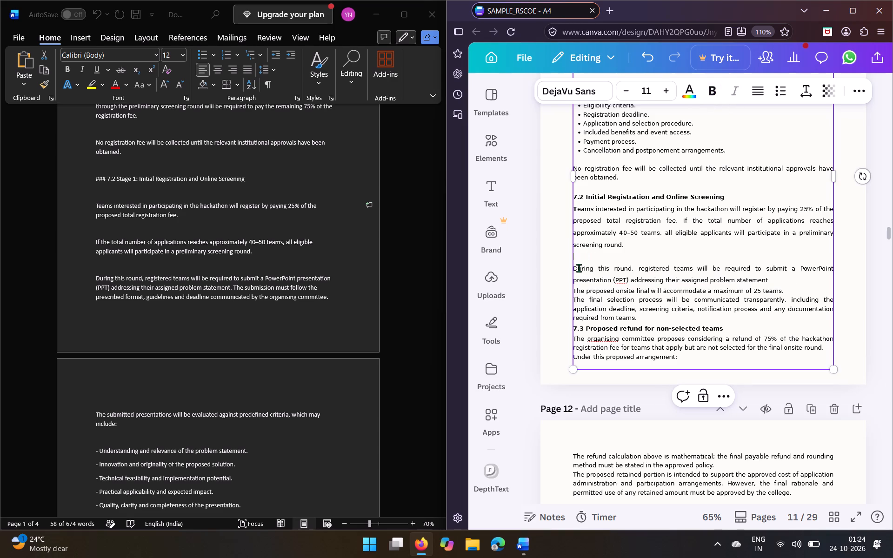
Delete the empty line above "During this round, registered teams" and join that paragraph onto the end of the preceding one, separated by a space.
left_click(574, 270)
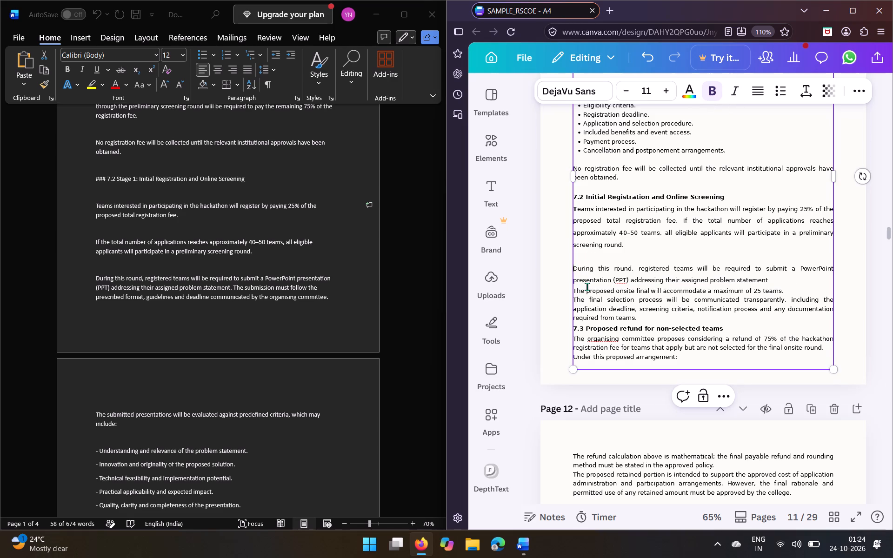
key("BackSpace")
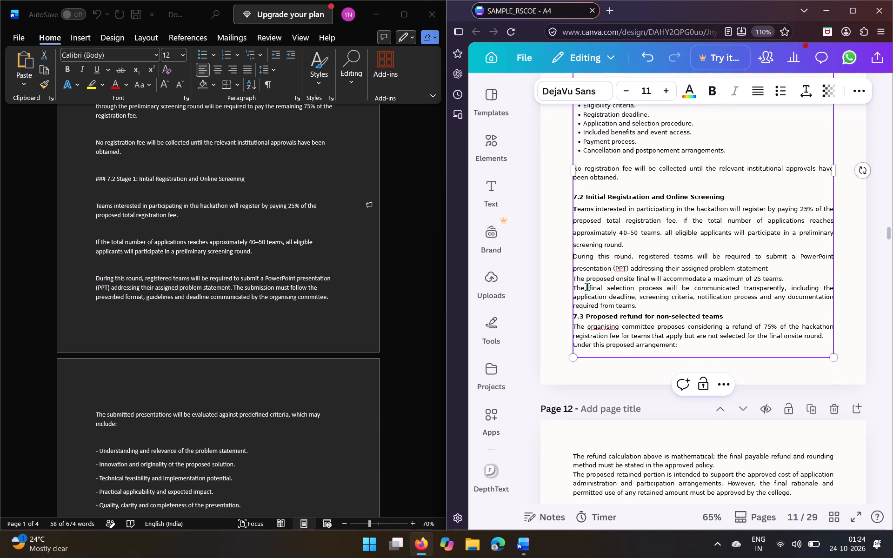
left_click(575, 256)
key("BackSpace")
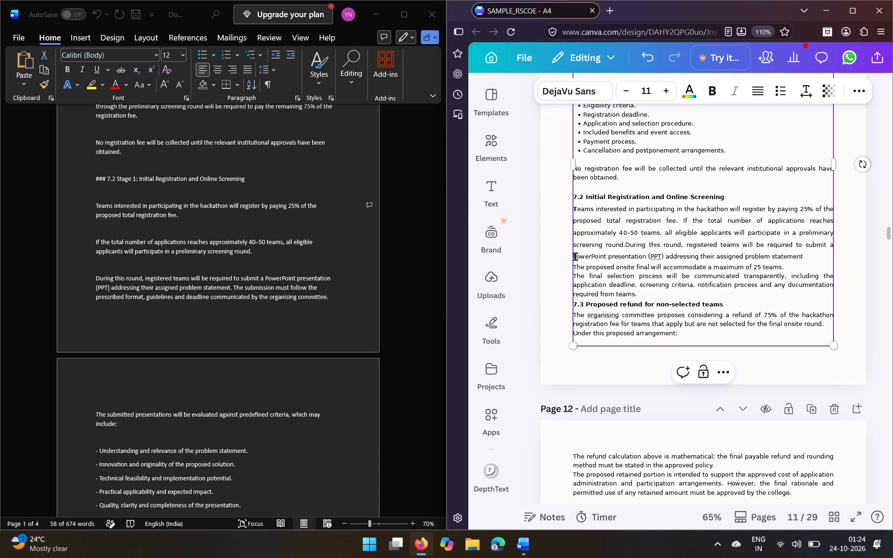
key("space")
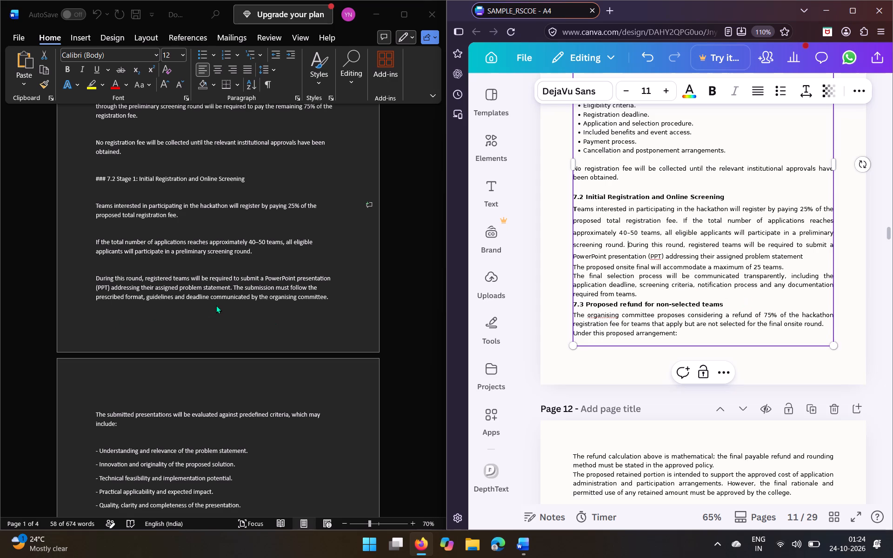
Read through the Word draft's section 7.2 screening criteria and section 7.3 finalist confirmation and fee content.
scroll(216, 305, "down", 6)
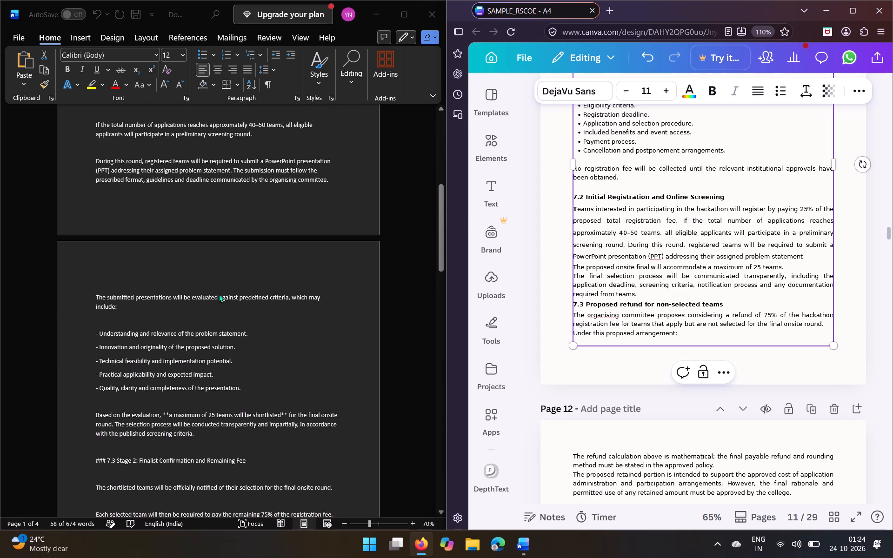
scroll(219, 294, "down", 5)
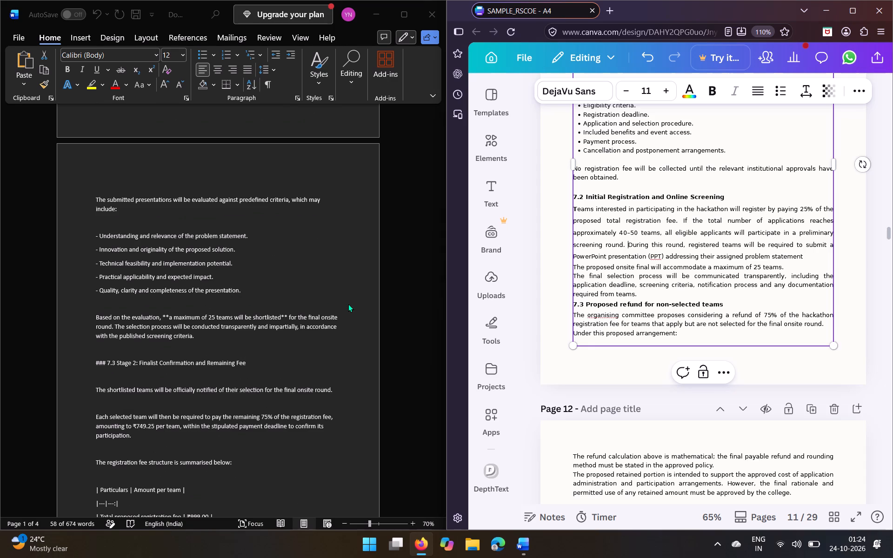
scroll(275, 298, "down", 1)
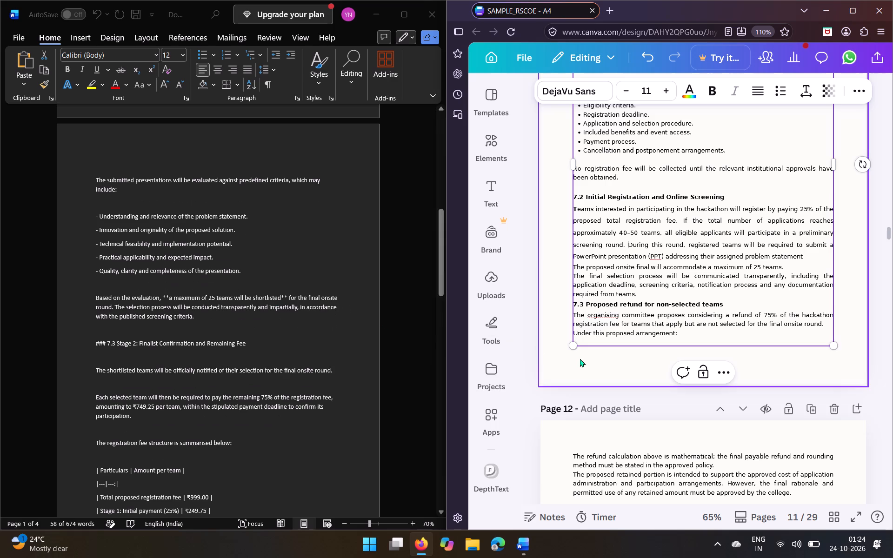
scroll(210, 319, "down", 1)
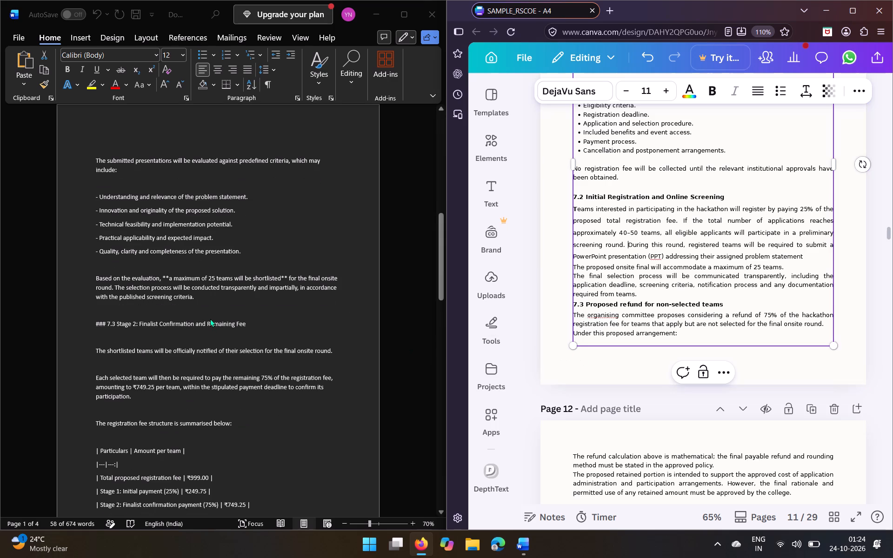
scroll(211, 319, "down", 1)
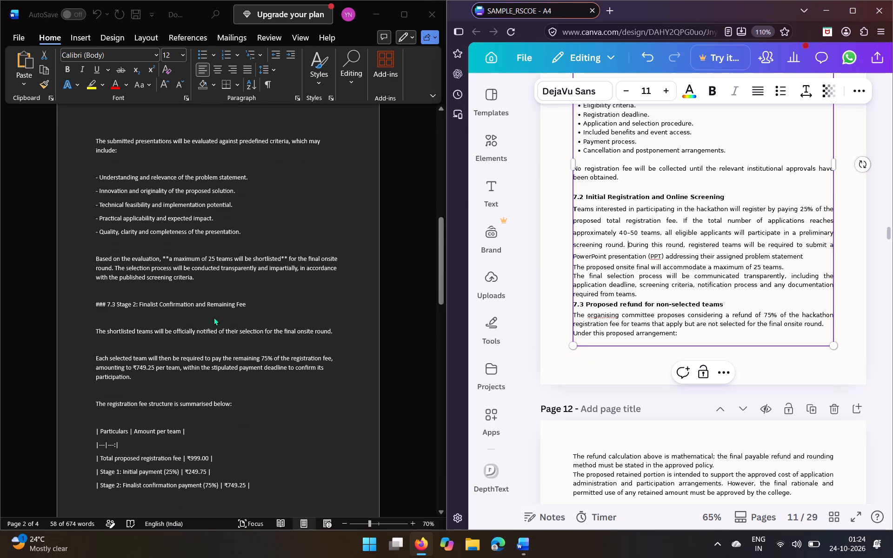
scroll(213, 317, "down", 1)
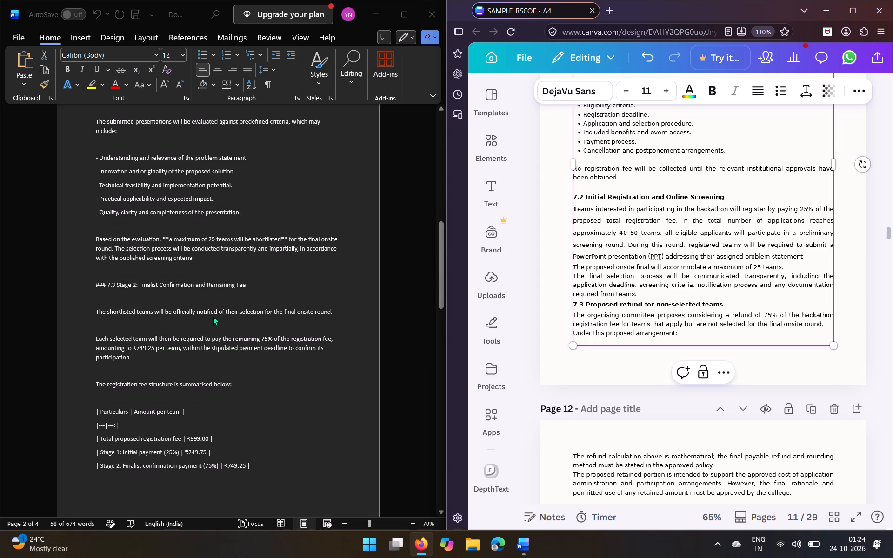
scroll(201, 318, "up", 10)
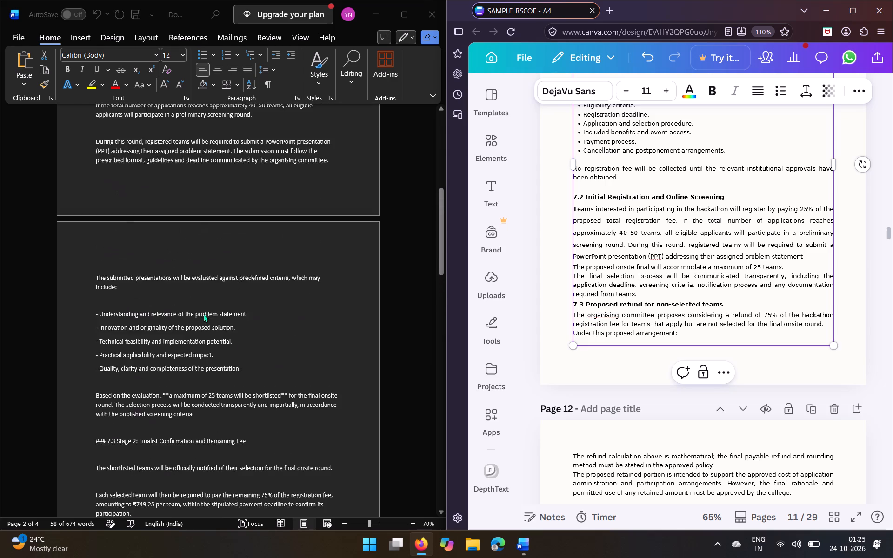
scroll(204, 314, "up", 4)
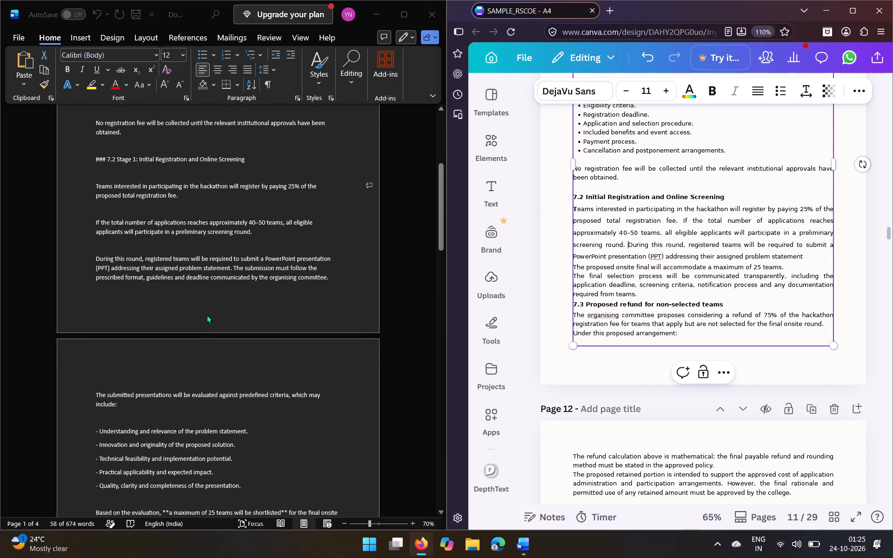
scroll(207, 315, "up", 1)
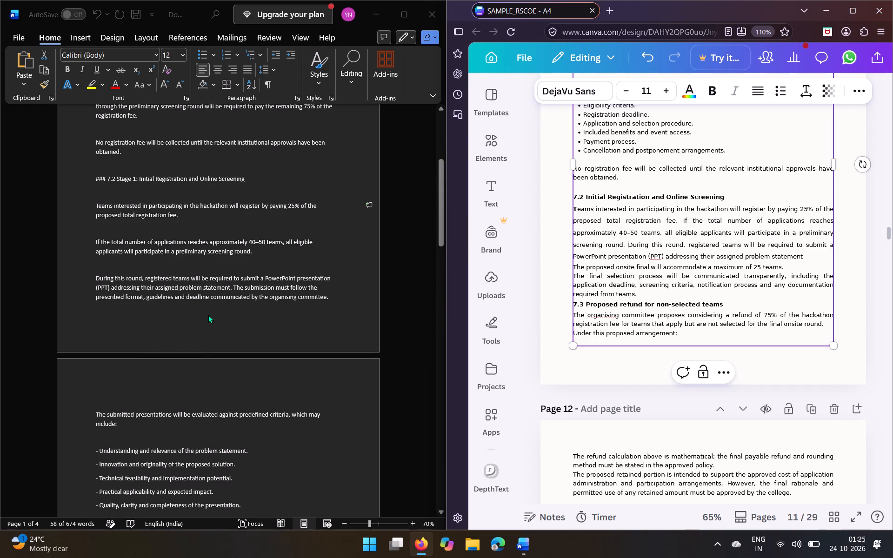
scroll(207, 316, "up", 1)
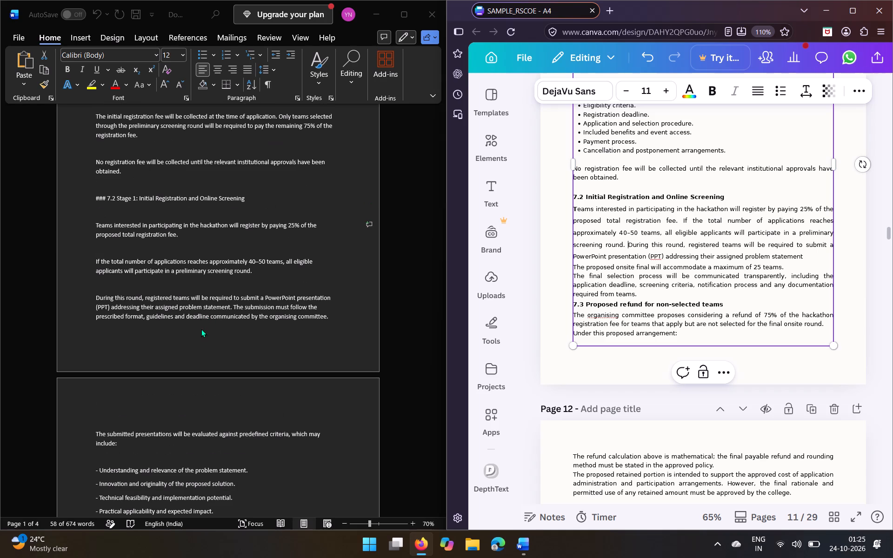
scroll(127, 315, "down", 6)
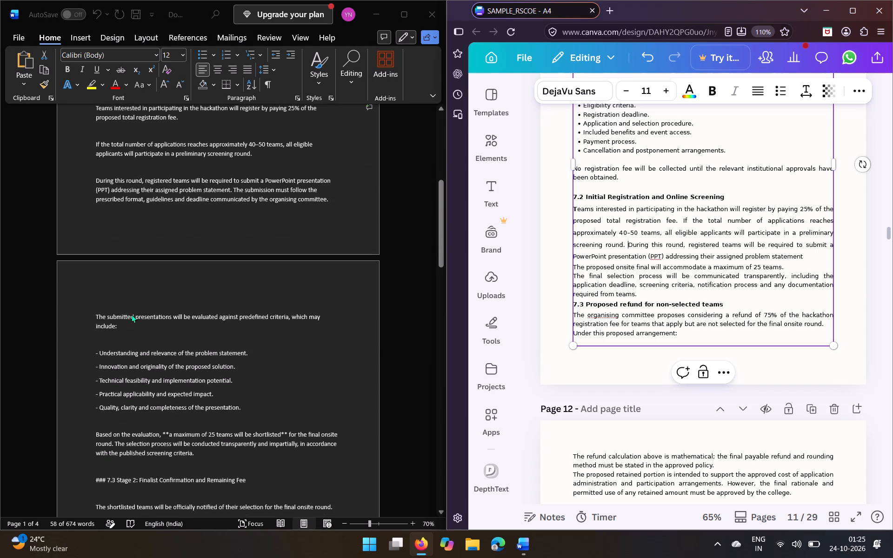
scroll(138, 307, "down", 8)
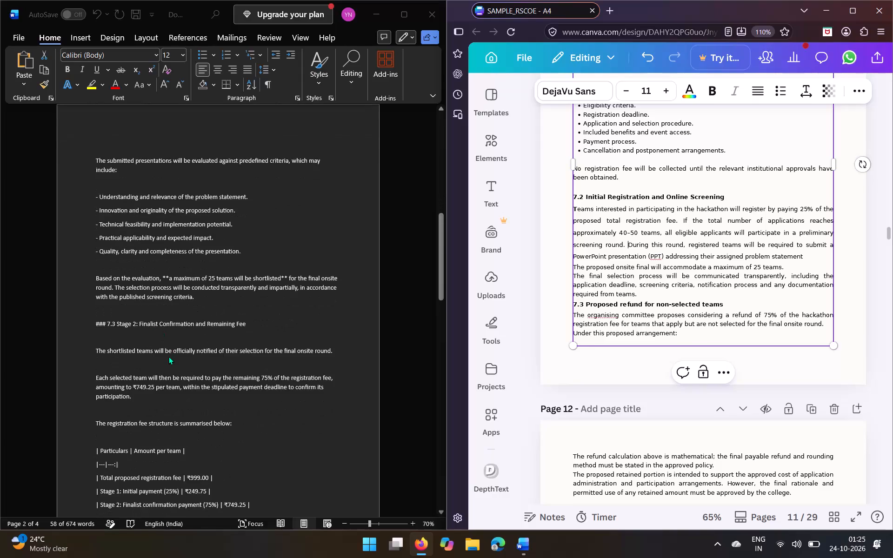
scroll(169, 357, "down", 1)
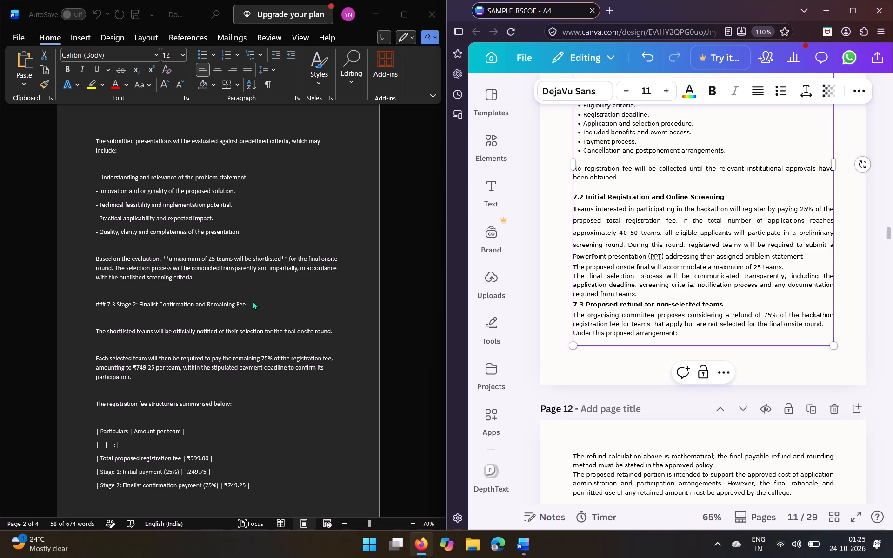
Replace the 7.3 heading's title in Canva with "Finalist Confirmation and Remaining Fee" copied from the Word draft, keeping the 7.3 number.
left_click_drag(253, 301, 183, 306)
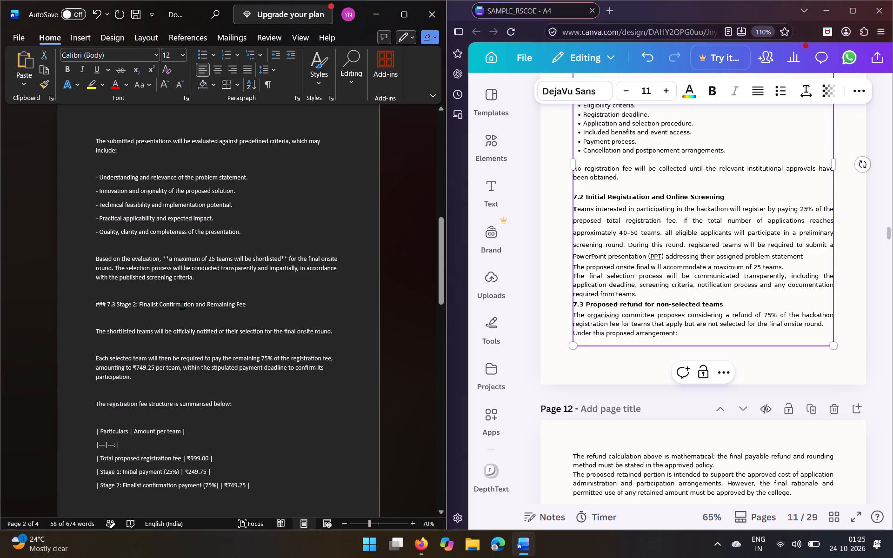
left_click_drag(251, 304, 141, 302)
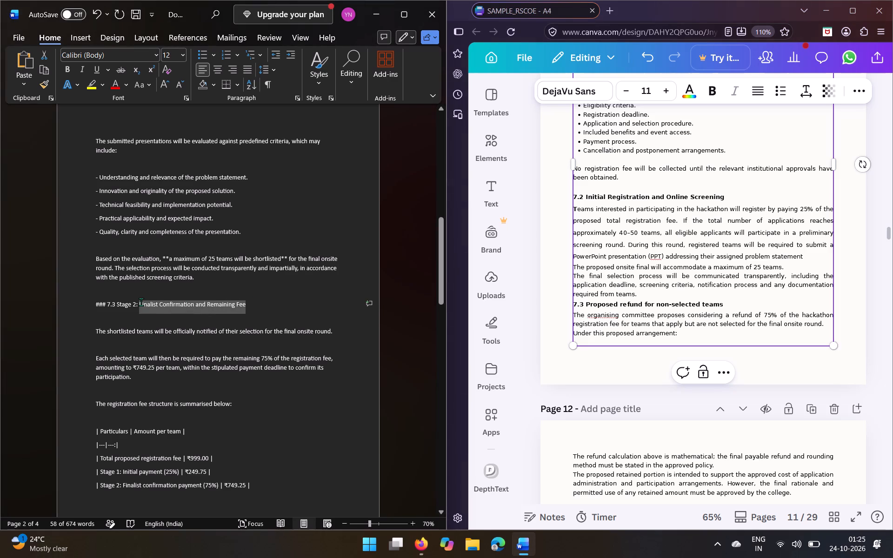
left_click_drag(141, 302, 142, 302)
key("ctrl+c")
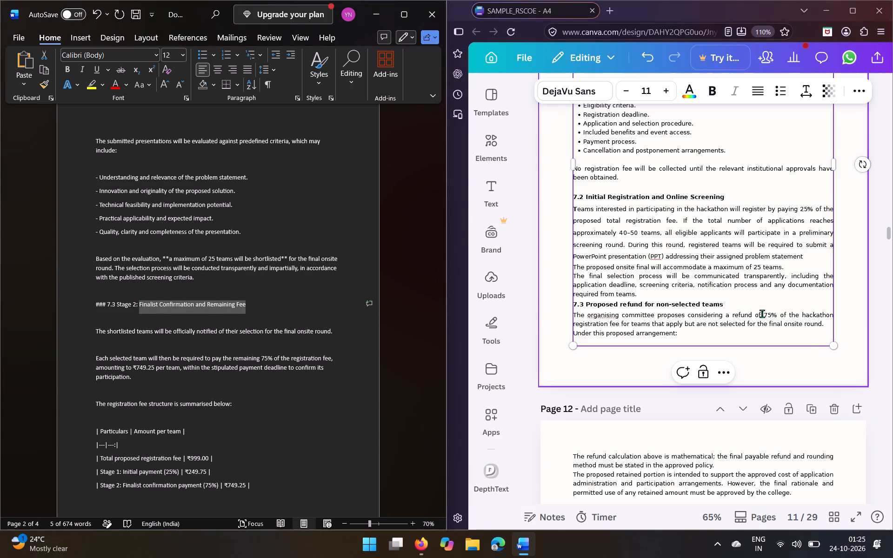
left_click(701, 298)
left_click(726, 306)
left_click_drag(726, 307, 588, 307)
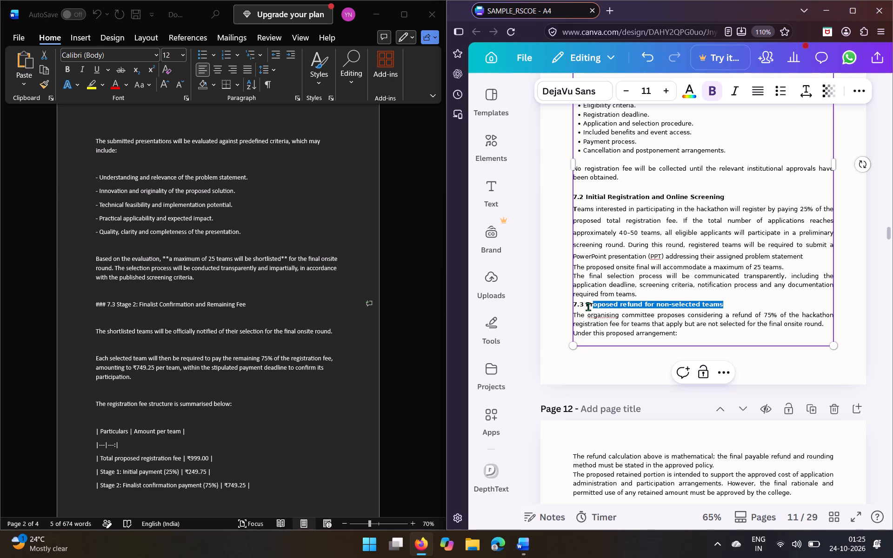
left_click_drag(588, 307, 586, 306)
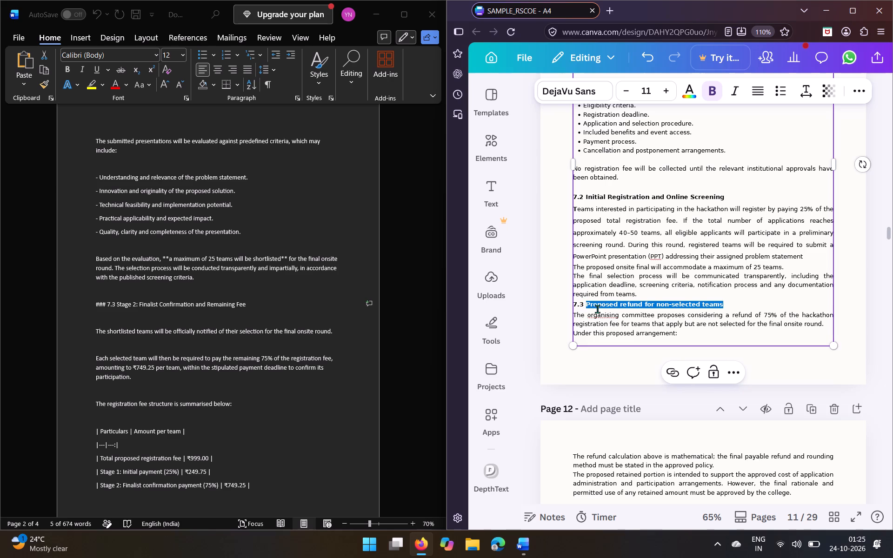
key("ctrl+v")
left_click(621, 318)
Add a line below the 7.3 heading in Canva and paste the Word draft's "The shortlisted teams will be officially notified" sentence there.
left_click(746, 306)
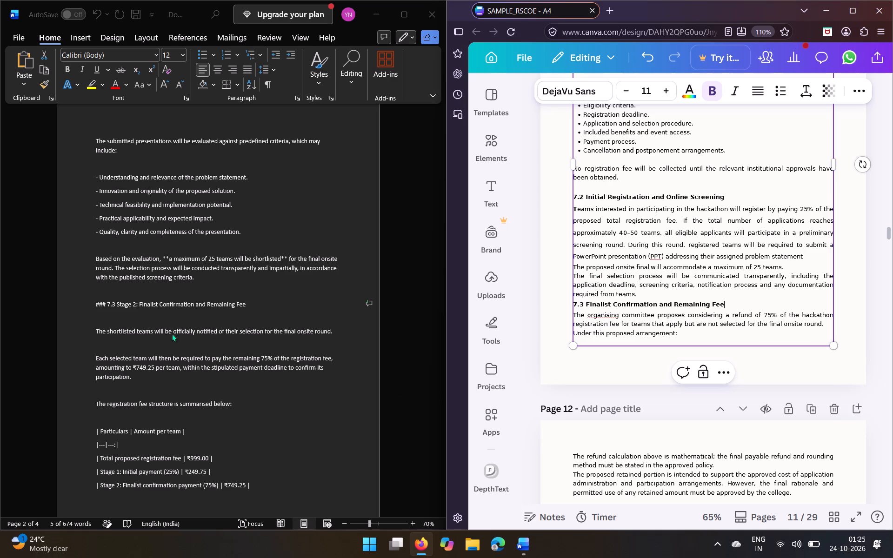
left_click_drag(96, 329, 116, 333)
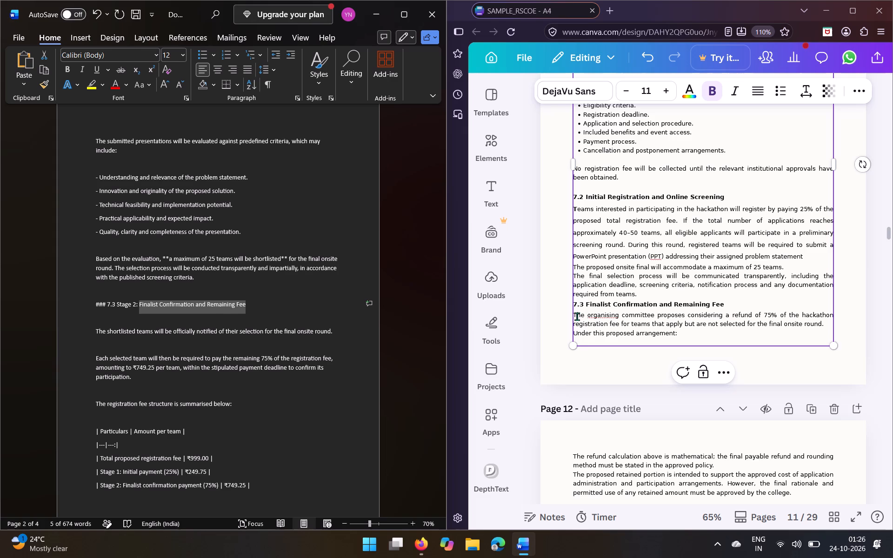
left_click(732, 306)
key("Return")
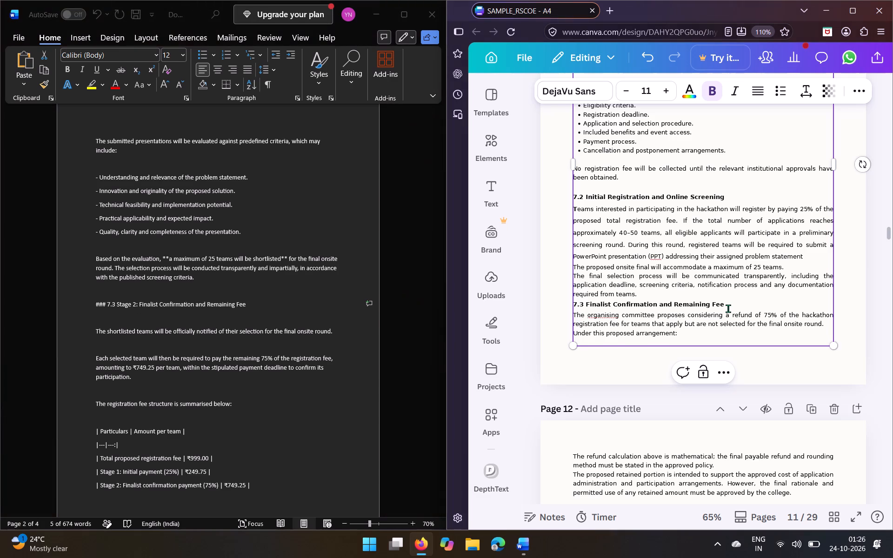
left_click_drag(95, 328, 111, 328)
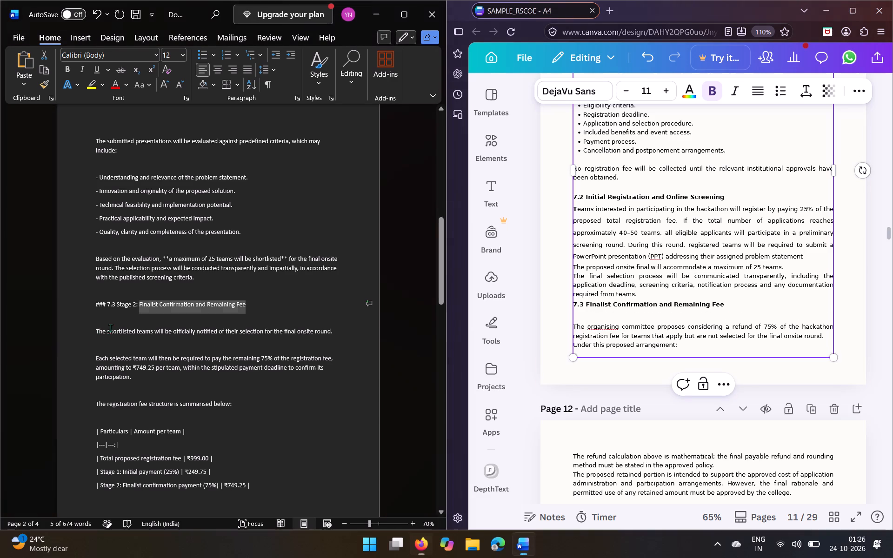
left_click_drag(111, 328, 327, 328)
left_click_drag(334, 331, 80, 337)
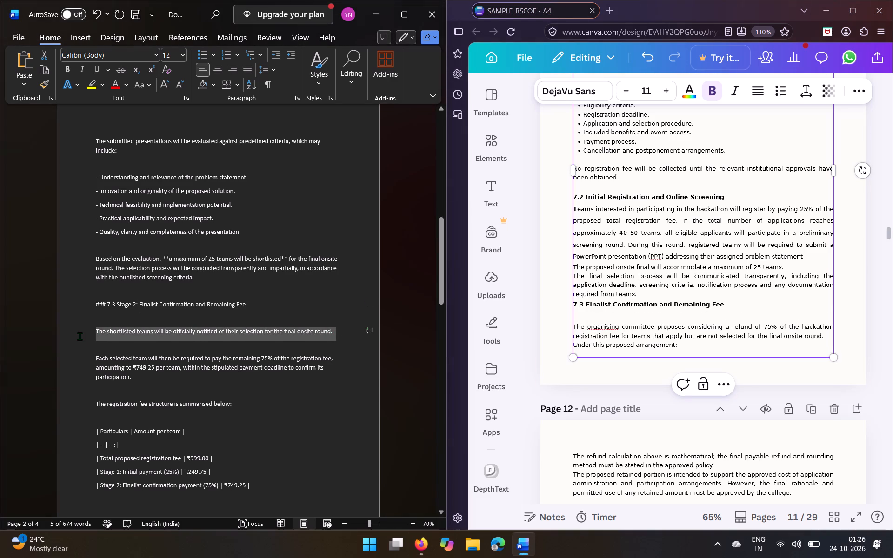
left_click_drag(80, 337, 80, 337)
key("ctrl+c")
left_click(587, 317)
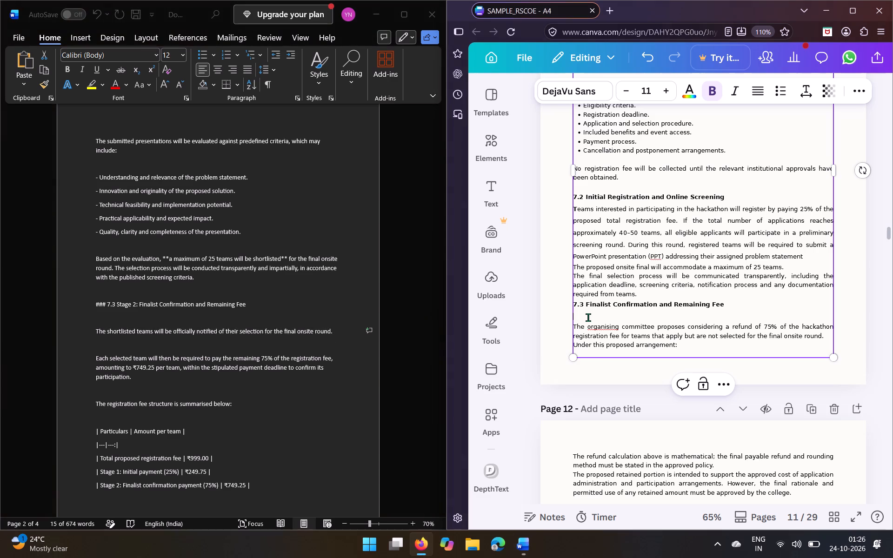
key("ctrl+v")
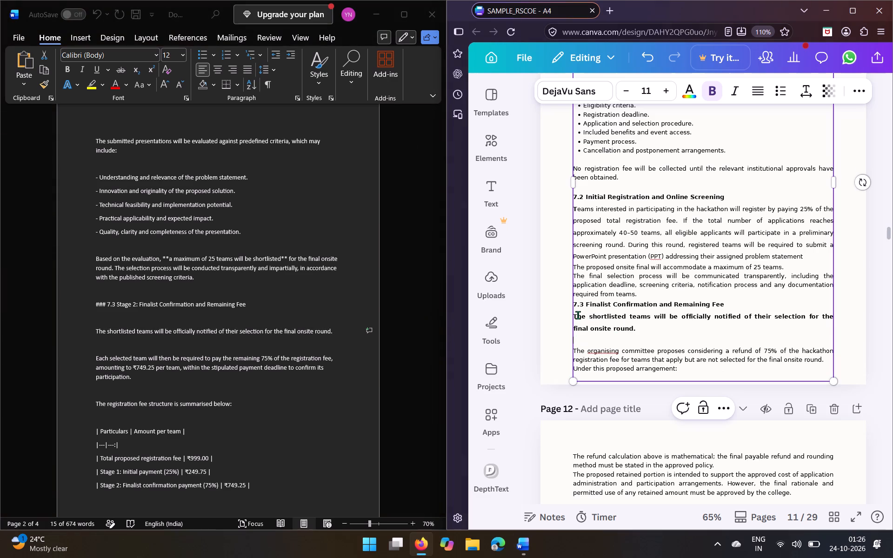
Remove the bold formatting from the pasted "The shortlisted teams will be officially notified" sentence in section 7.3.
left_click_drag(577, 314, 609, 330)
left_click(657, 332)
left_click_drag(644, 332, 606, 329)
left_click_drag(606, 329, 573, 314)
left_click(709, 90)
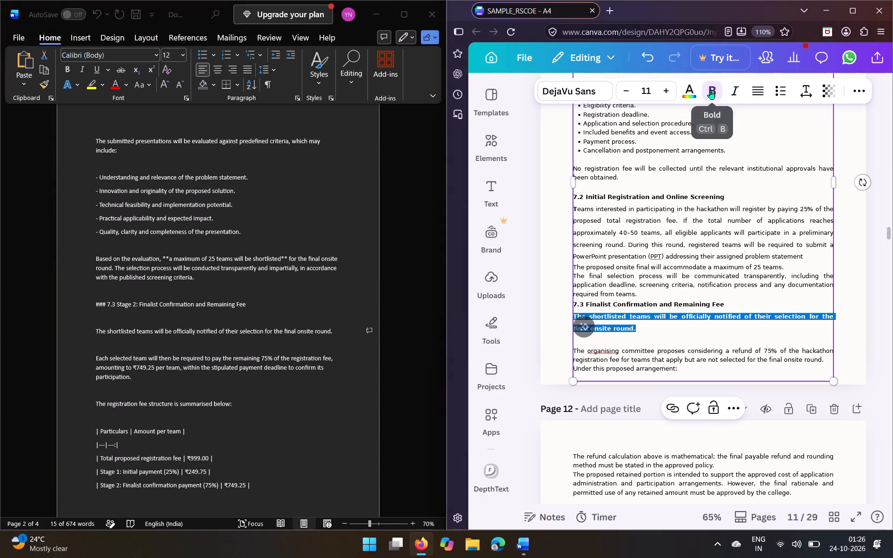
left_click(659, 333)
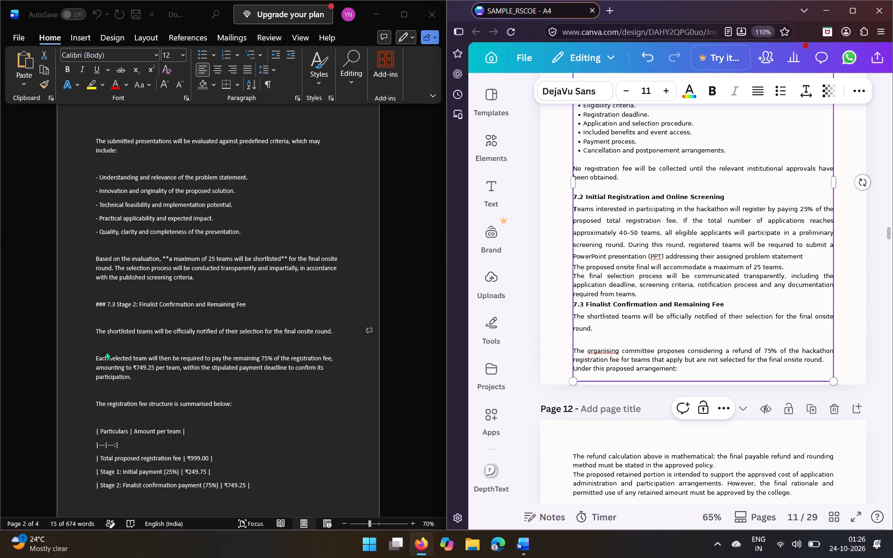
Copy the Word draft's "Each selected team will then be required to pay the remaining 75% of the registration fee," to the end of Canva section 7.3's opening sentence.
left_click_drag(95, 355, 131, 383)
left_click_drag(139, 380, 119, 371)
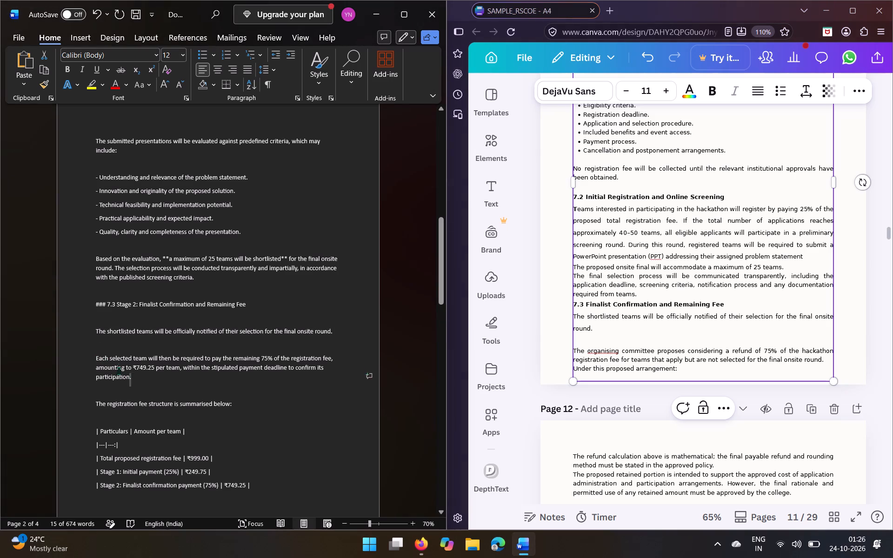
left_click_drag(119, 371, 108, 361)
left_click(182, 396)
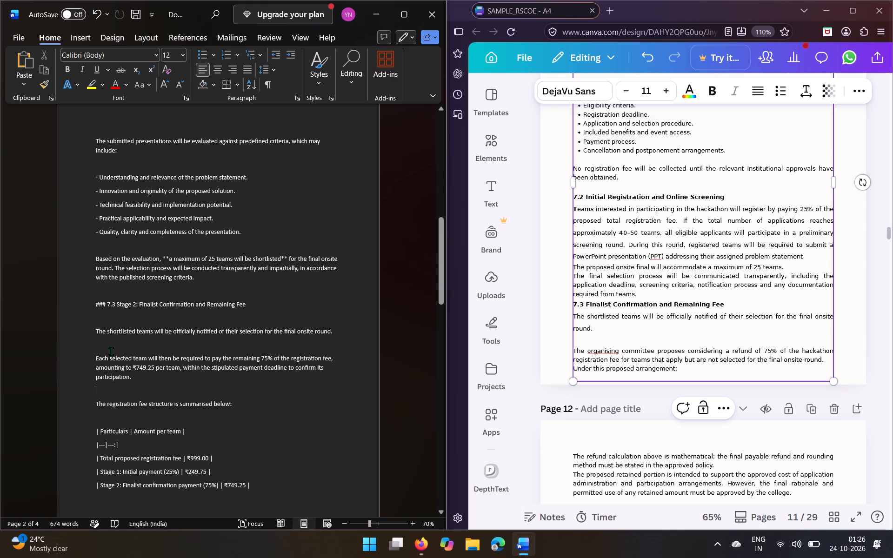
left_click_drag(99, 356, 267, 352)
left_click_drag(267, 352, 293, 360)
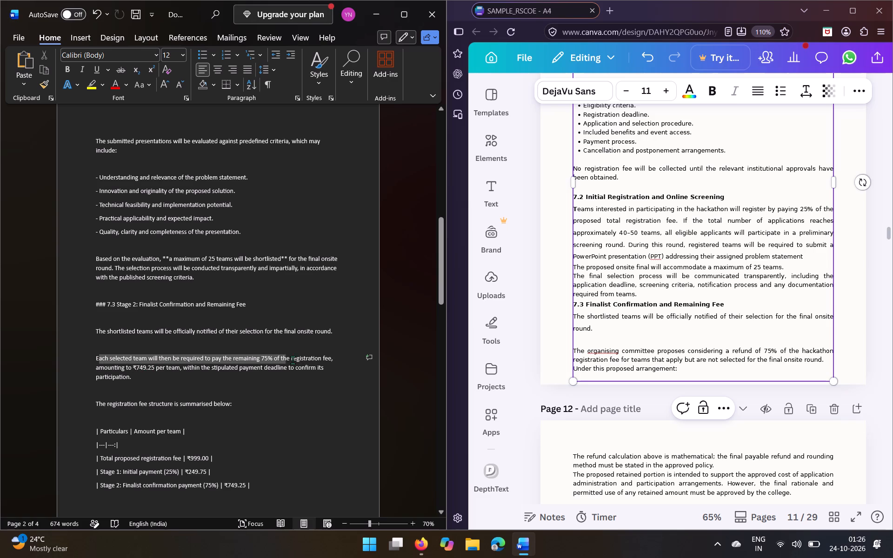
left_click_drag(293, 360, 334, 359)
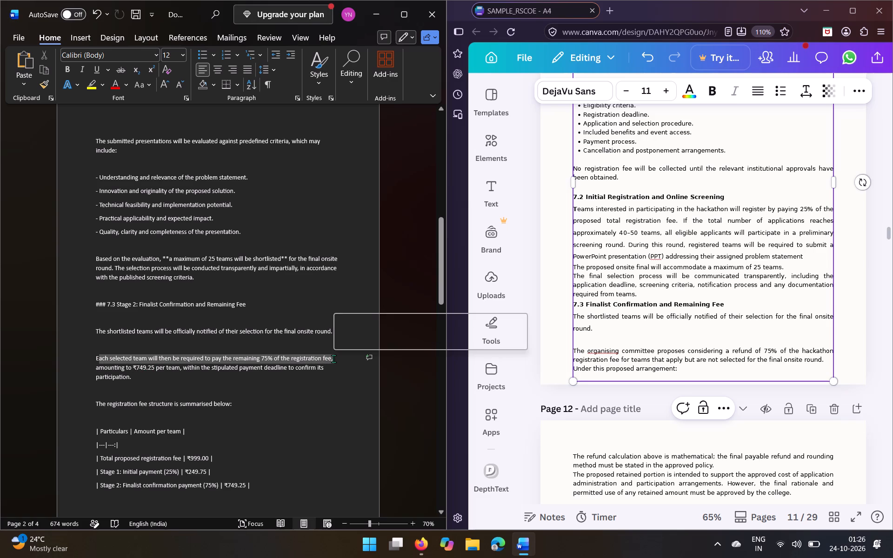
left_click(334, 359)
left_click_drag(337, 359, 99, 357)
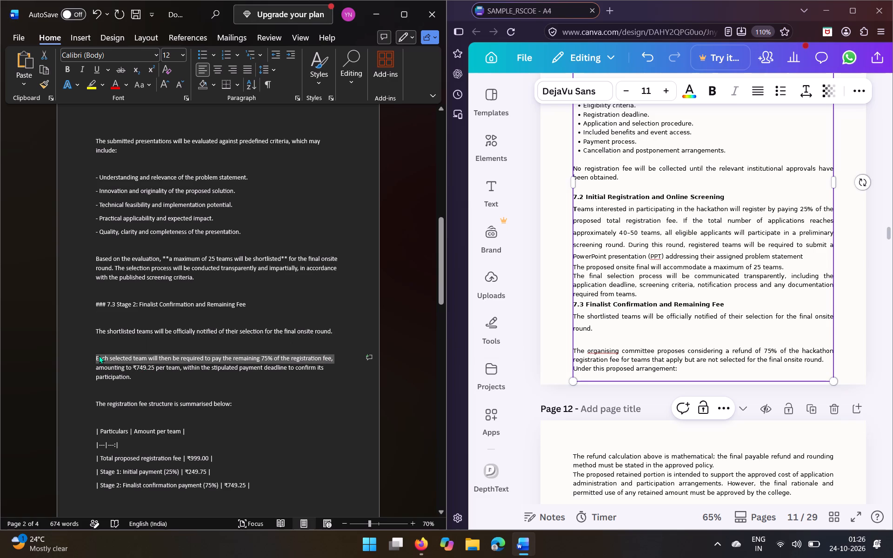
key("ctrl+c")
left_click(606, 334)
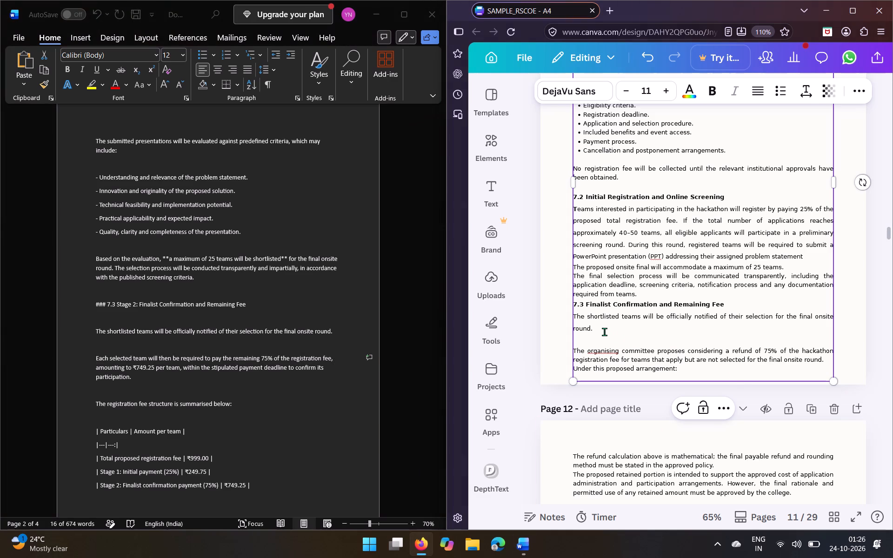
left_click(602, 329)
key("ctrl+v")
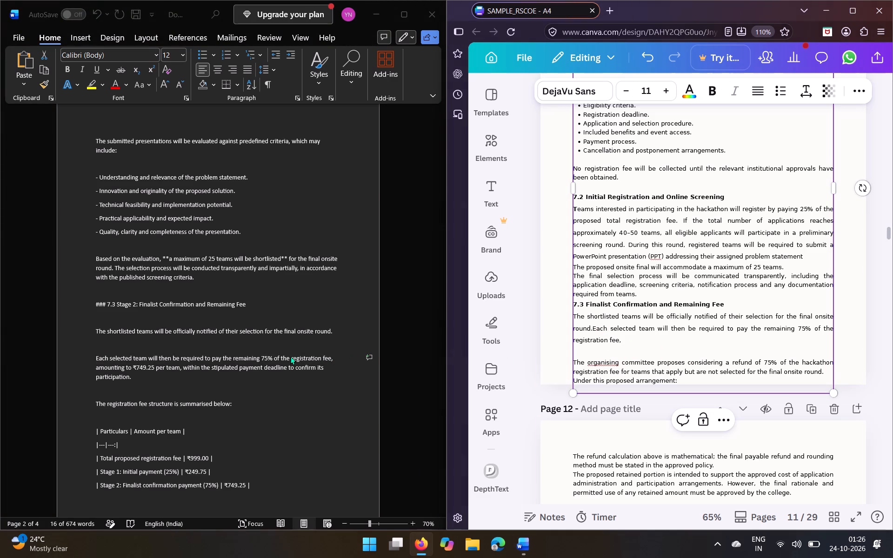
Append "within the stipulated payment deadline to confirm its participation." from the Word draft after "registration fee," in Canva section 7.3, leaving out the rupee amount.
left_click(192, 381)
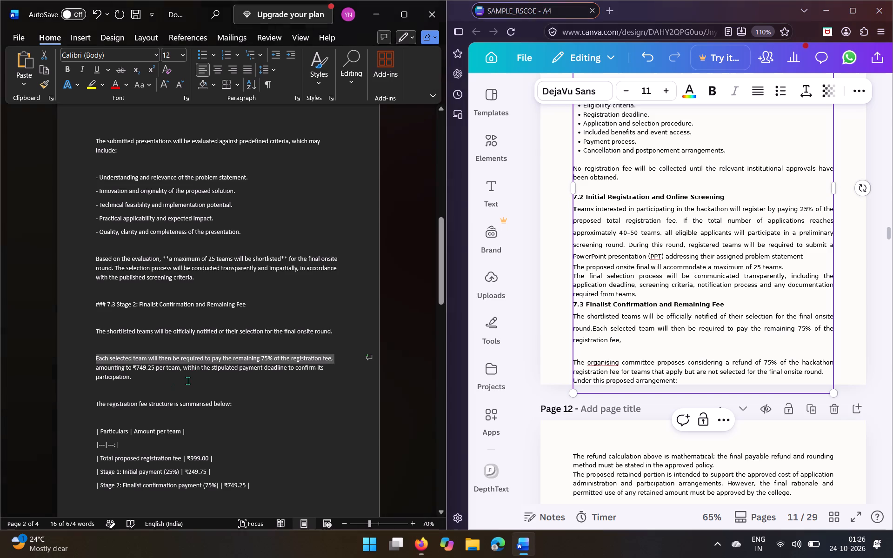
left_click_drag(135, 382, 159, 359)
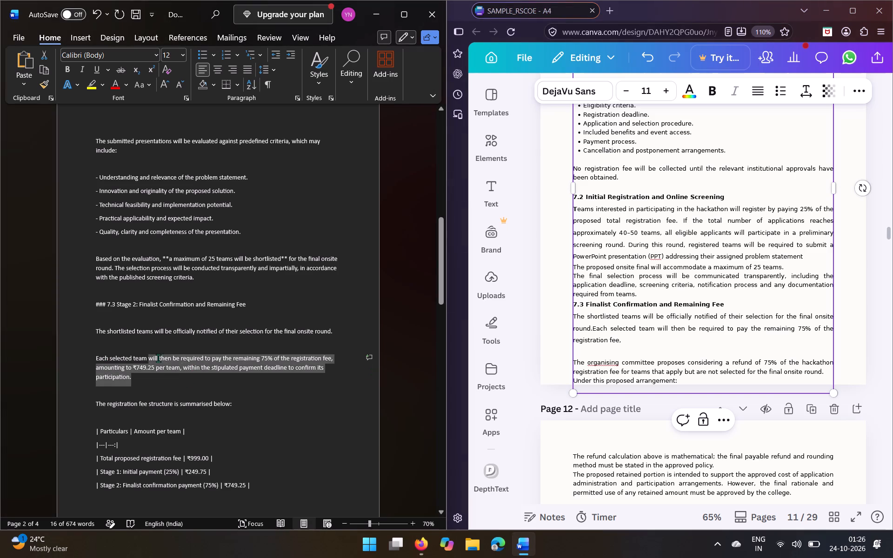
left_click_drag(159, 359, 186, 366)
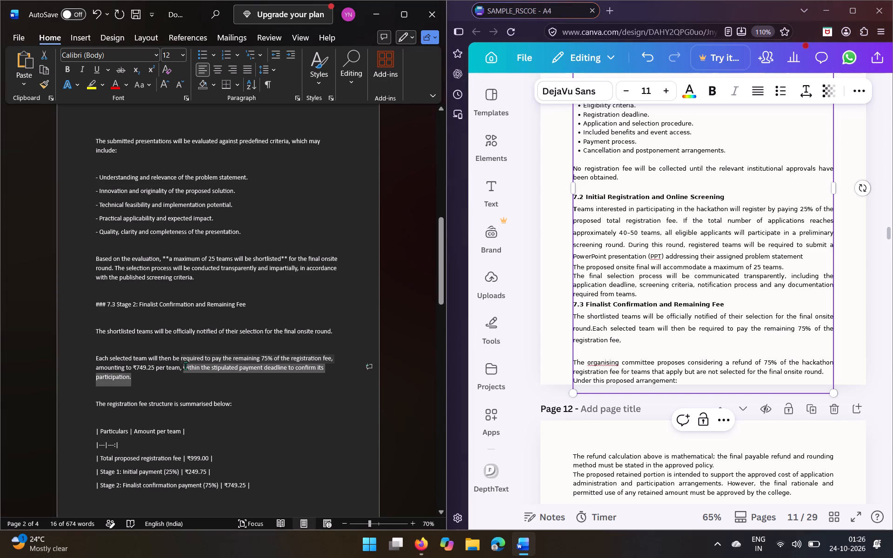
left_click_drag(186, 366, 186, 366)
left_click_drag(186, 366, 184, 367)
key("ctrl+c")
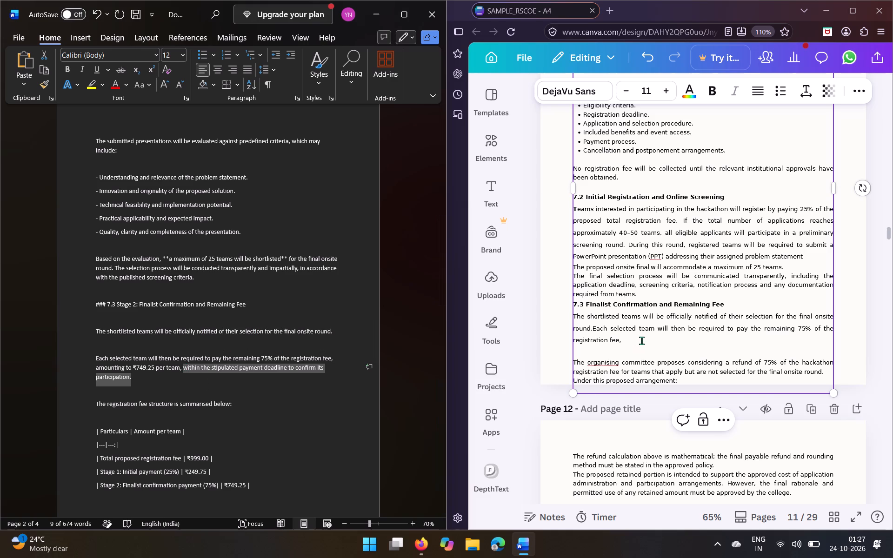
left_click(642, 341)
key("ctrl+v")
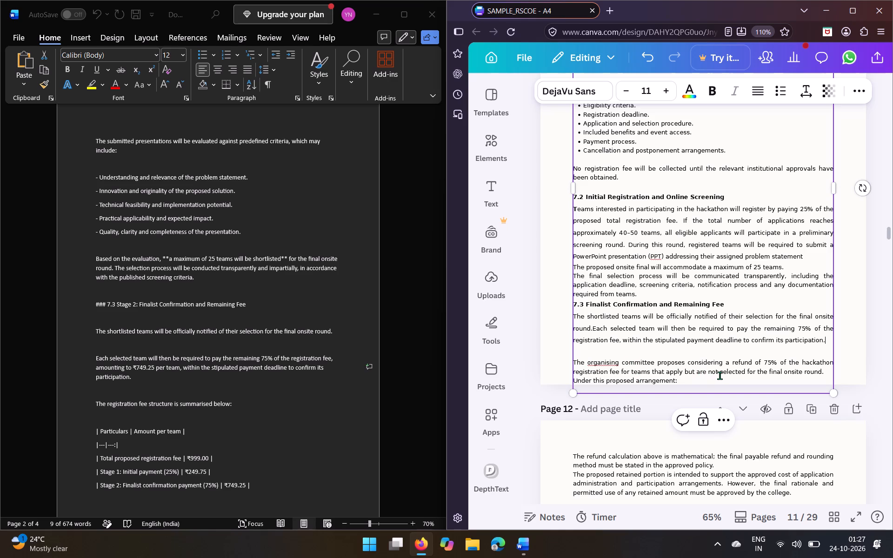
Delete the old refund text in section 7.3, from "The organising committee proposes" through "Under this proposed arrangement:".
left_click_drag(690, 383, 575, 360)
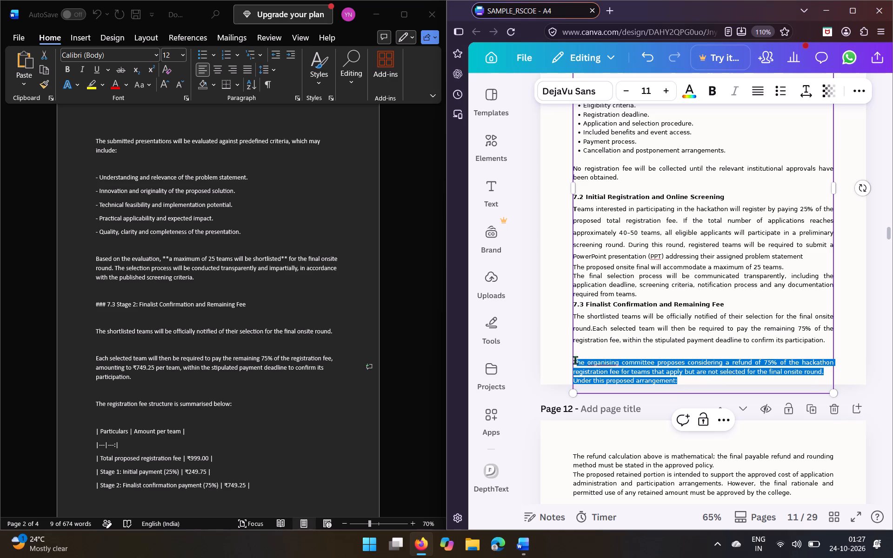
left_click_drag(575, 360, 560, 361)
key("Delete")
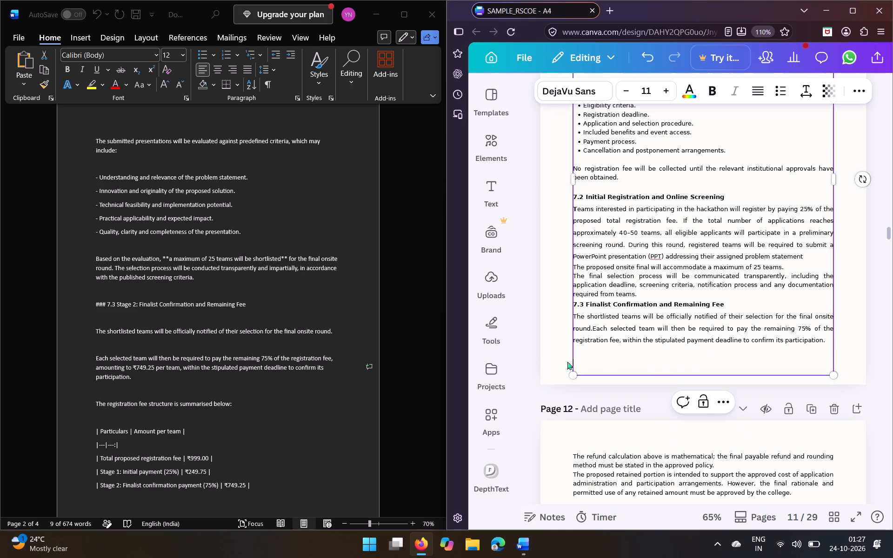
Remove the leftover blank lines at the end of section 7.3, keeping the period after "participation".
left_click(693, 371)
left_click_drag(700, 377, 701, 367)
key("ctrl+z")
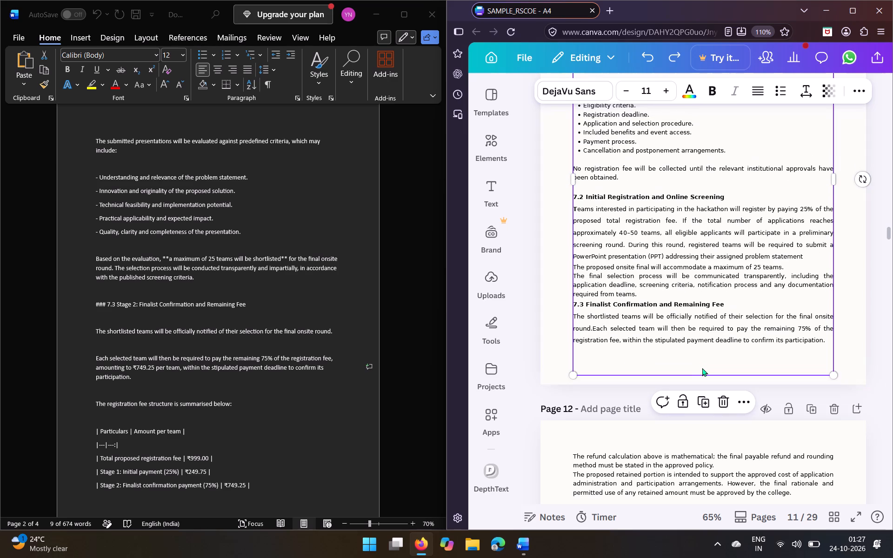
left_click(857, 326)
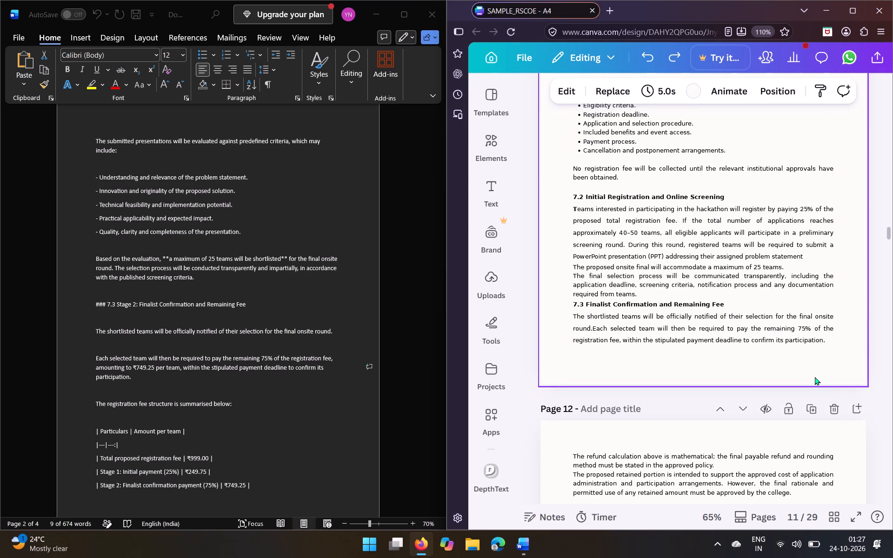
left_click(618, 367)
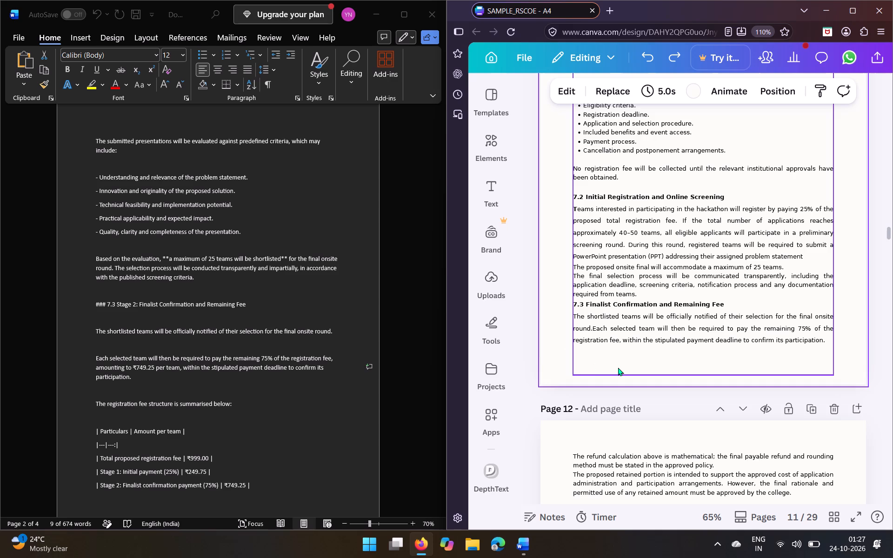
left_click(589, 370)
double_click(591, 365)
left_click_drag(587, 364, 561, 363)
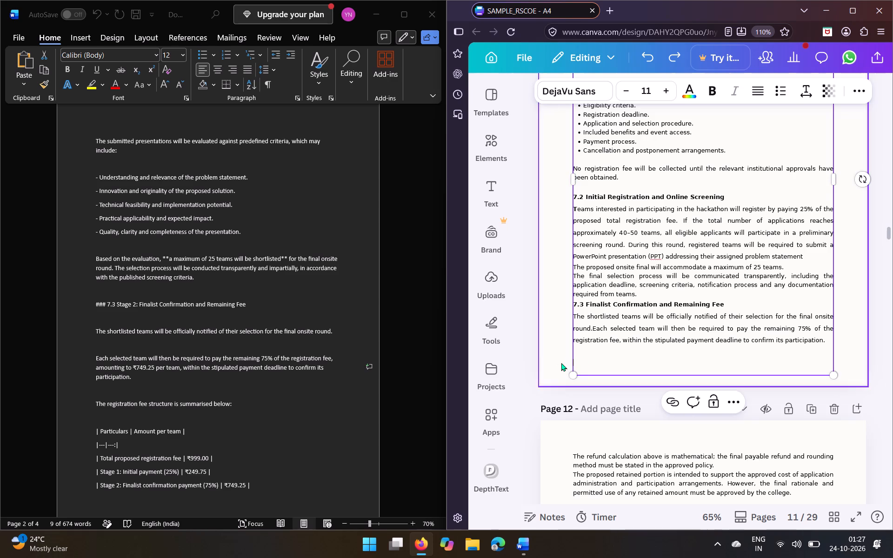
left_click_drag(561, 363, 567, 364)
left_click(584, 367)
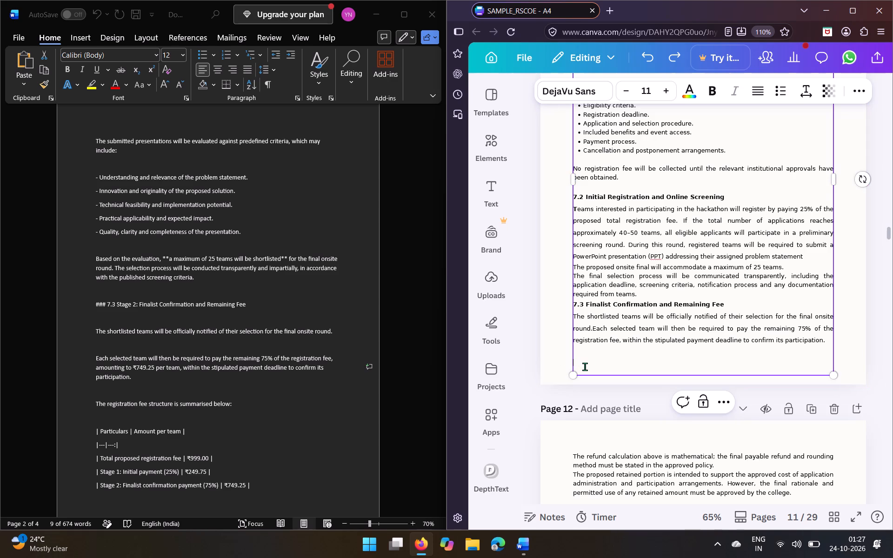
key("BackSpace")
key("BackSpace")
key("BackSpace")
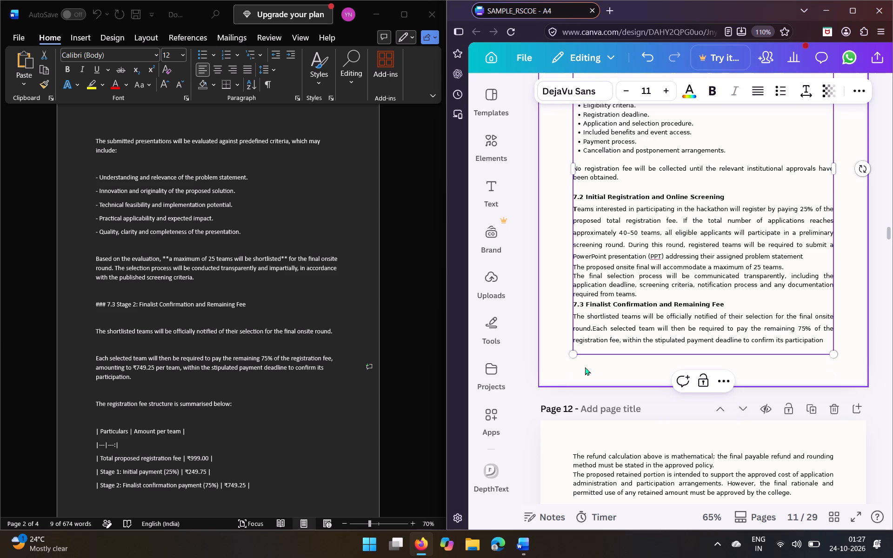
key("period")
left_click(823, 372)
Look over pages 11 to 13, including sections 7.4 and 7.5, the TECHNOTSAV 2026 schedule table and the start of section 8.
scroll(694, 359, "down", 3)
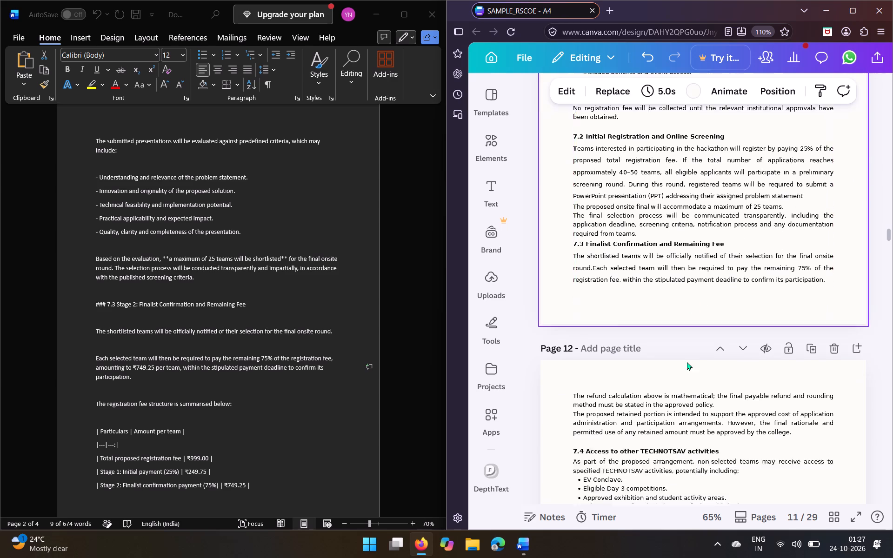
scroll(687, 362, "up", 6)
scroll(687, 362, "down", 9)
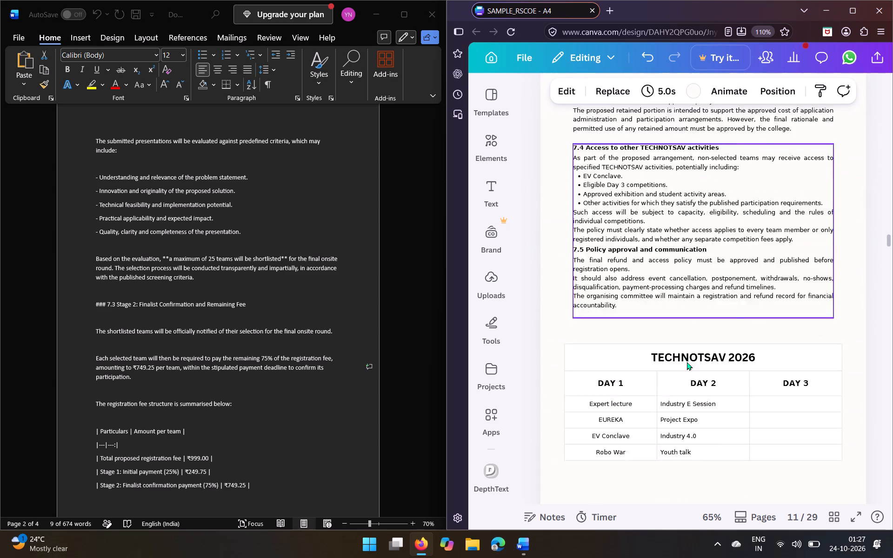
scroll(687, 362, "up", 5)
scroll(663, 412, "down", 4)
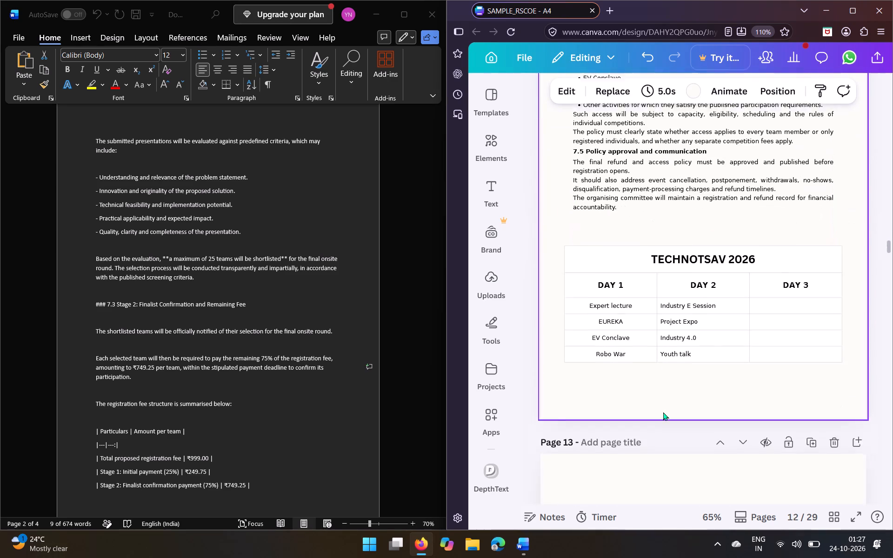
scroll(663, 412, "down", 1)
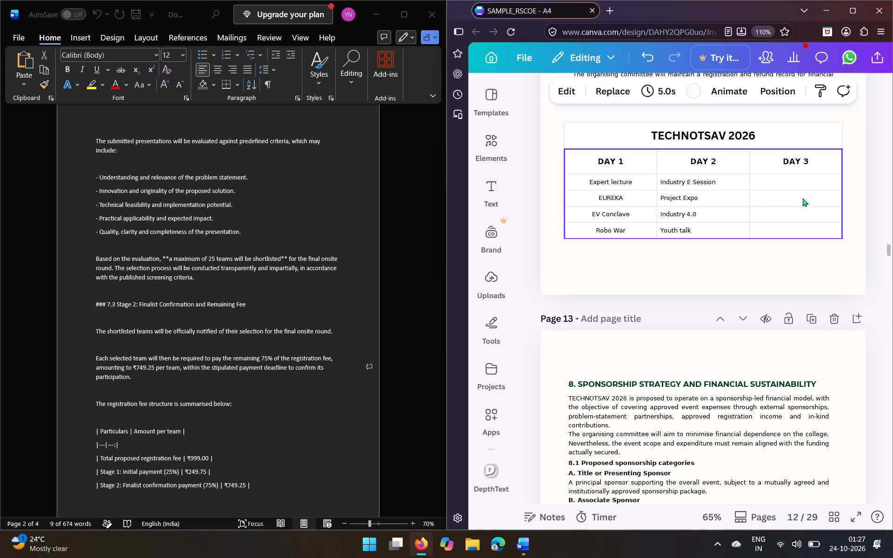
scroll(799, 219, "down", 3)
scroll(742, 263, "down", 1)
Enter "Prize Distribution Ceremony" in the first empty cell under DAY 3 in page 12's TECHNOTSAV 2026 schedule table.
scroll(740, 264, "up", 2)
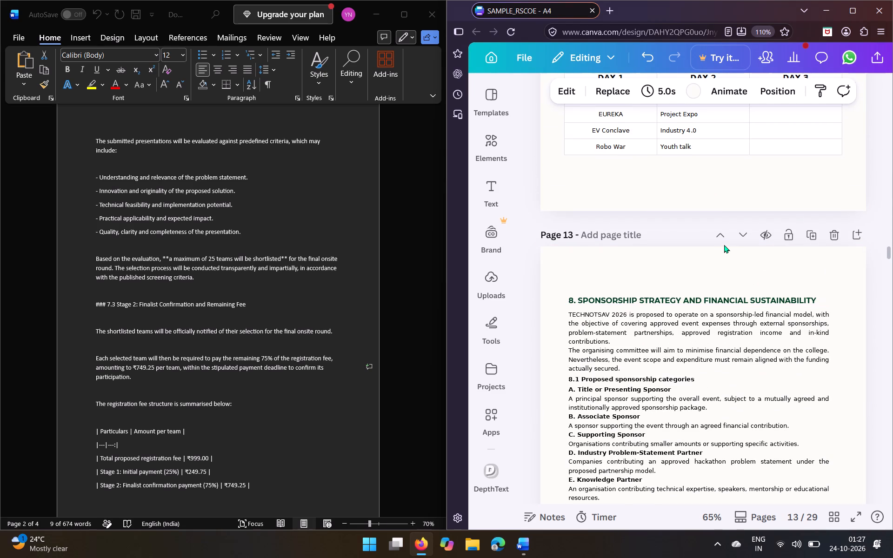
scroll(733, 252, "up", 2)
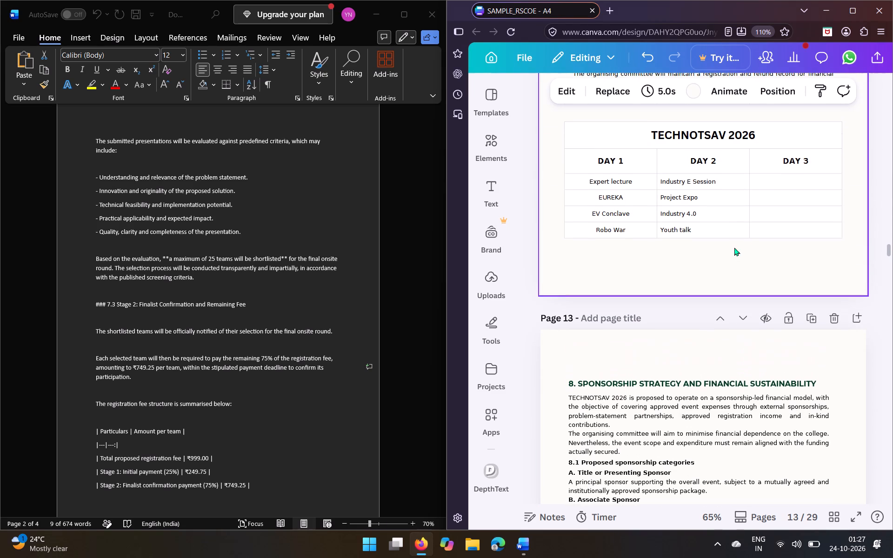
left_click(781, 182)
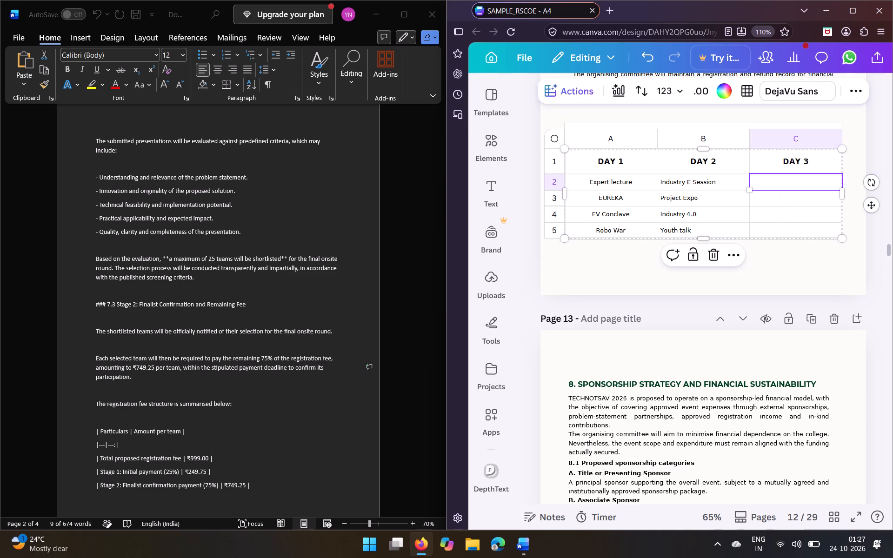
type("Pr")
key("i")
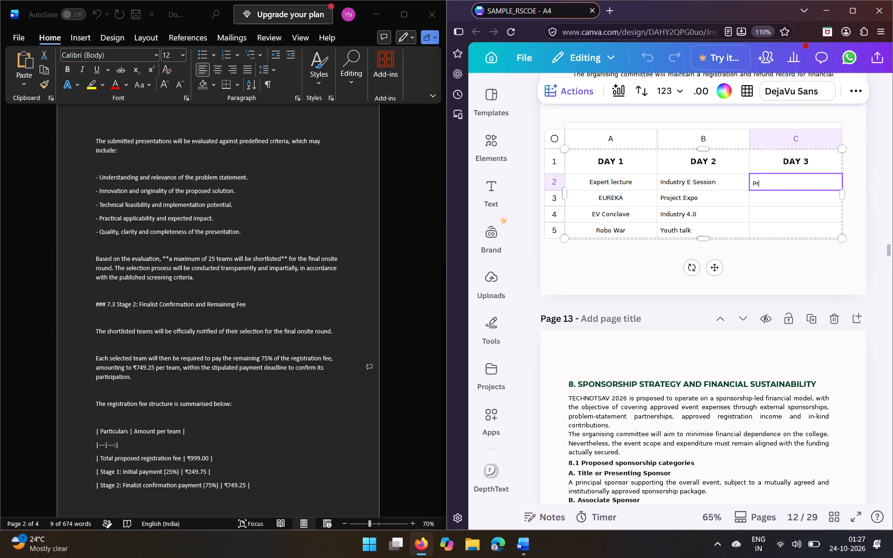
type("ze Distributio")
type("n Ceremony")
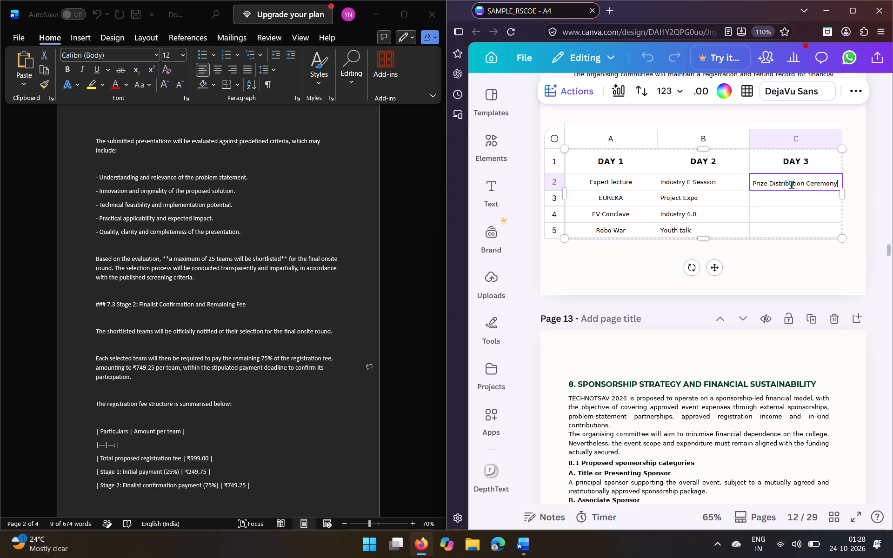
Enter "Speaker Talk *" in the DAY 3 cell below "Prize Distribution Ceremony" in the schedule table.
left_click(781, 195)
type("Sp")
key("BackSpace")
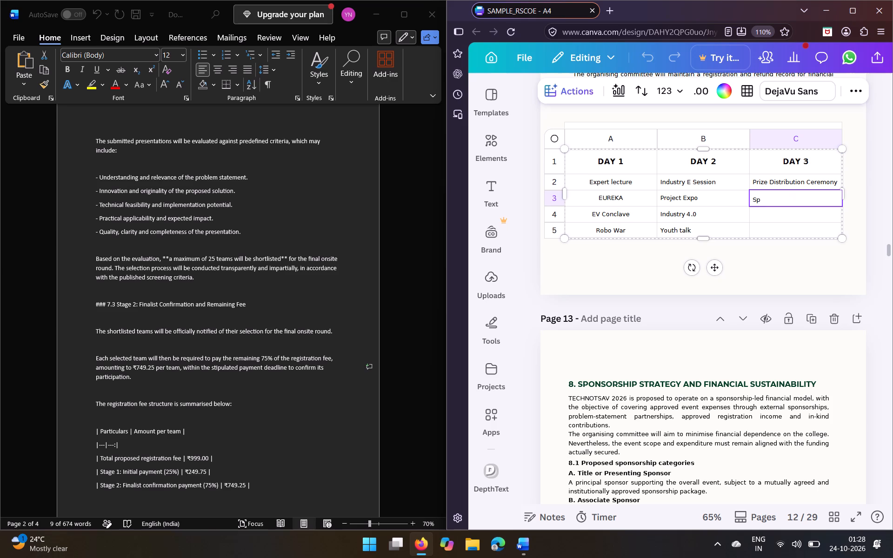
key("BackSpace")
type("Speaker Talk")
key("space")
type("*")
left_click(766, 269)
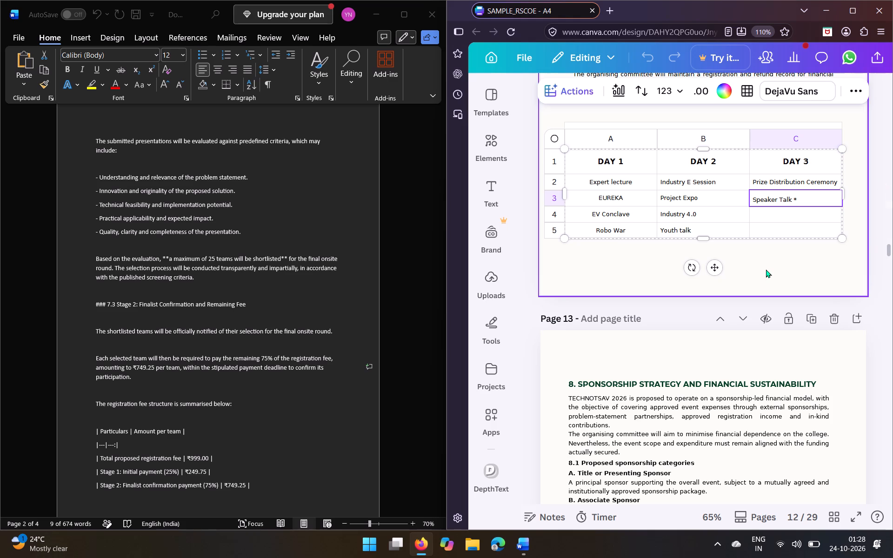
Look over pages 11 to 15, covering sections 7.2 to 7.5, the schedule table, section 8 and the start of section 9.
scroll(757, 258, "down", 12)
scroll(788, 233, "down", 3)
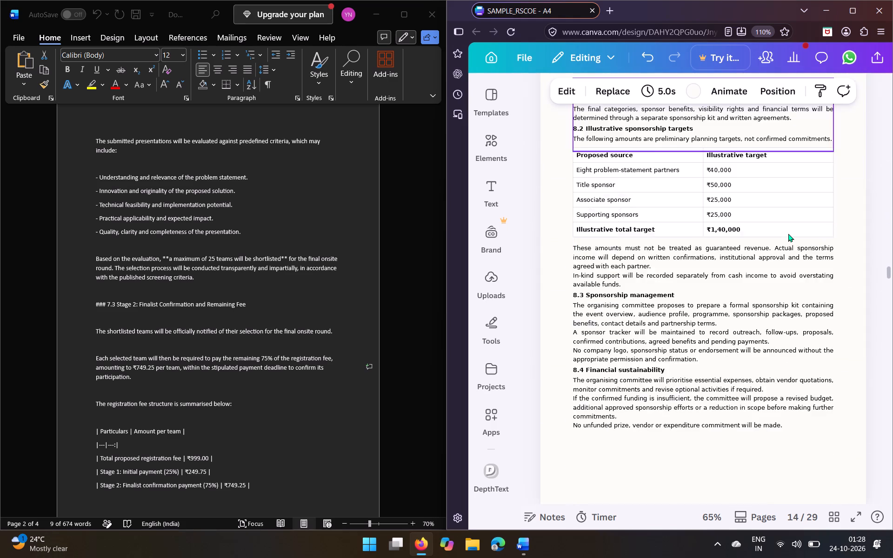
scroll(788, 233, "down", 4)
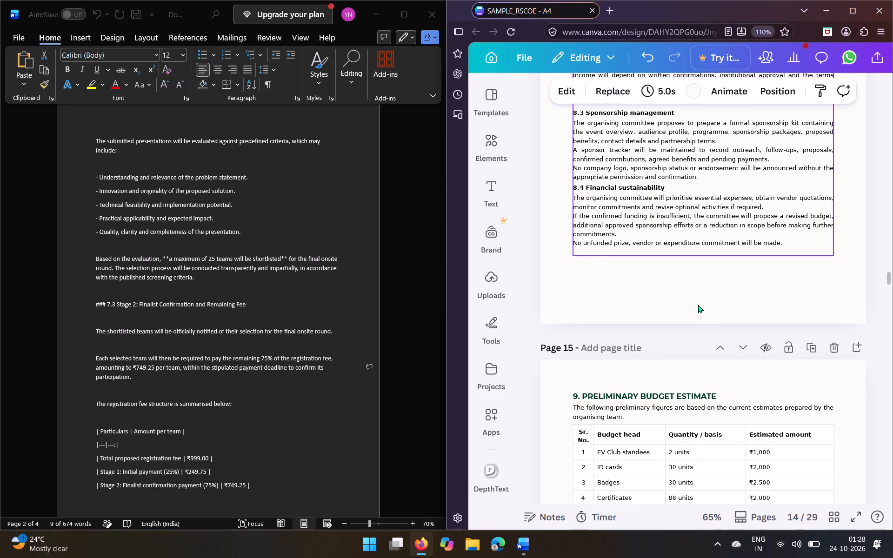
scroll(720, 425, "up", 2)
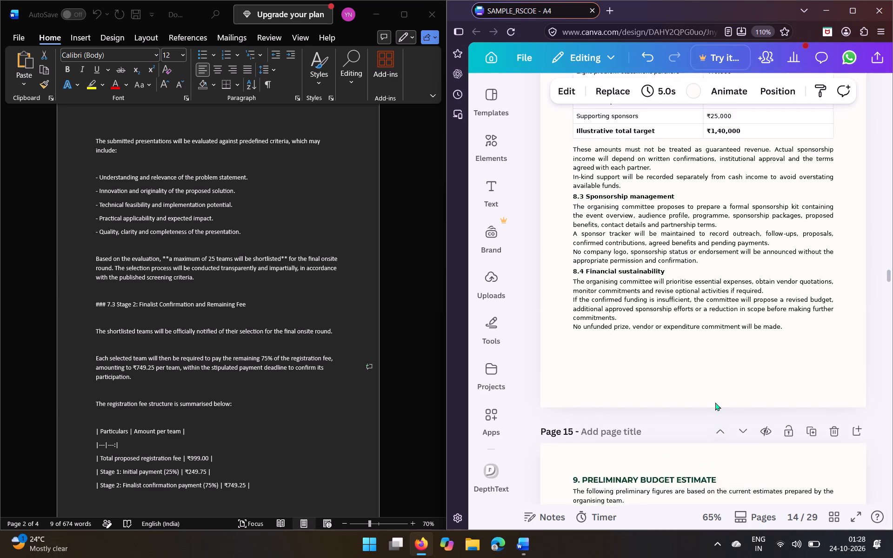
scroll(715, 402, "up", 2)
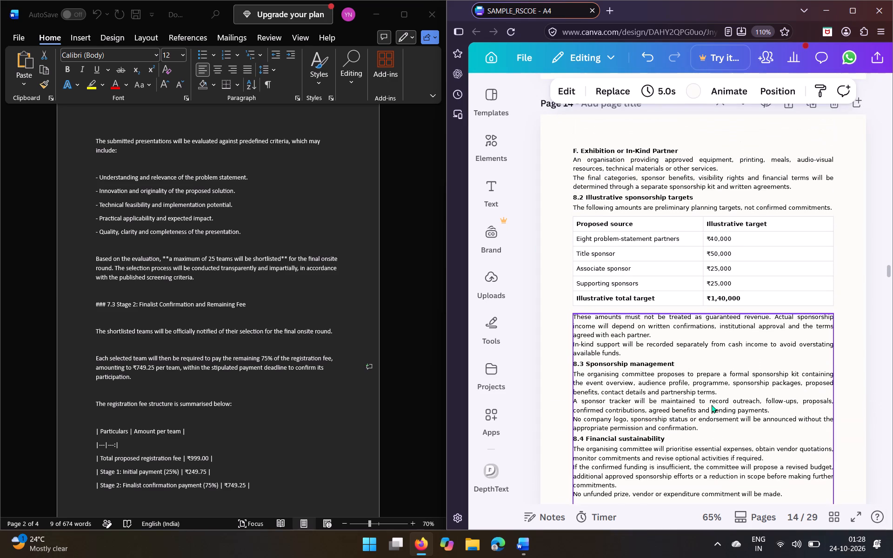
scroll(708, 386, "up", 8)
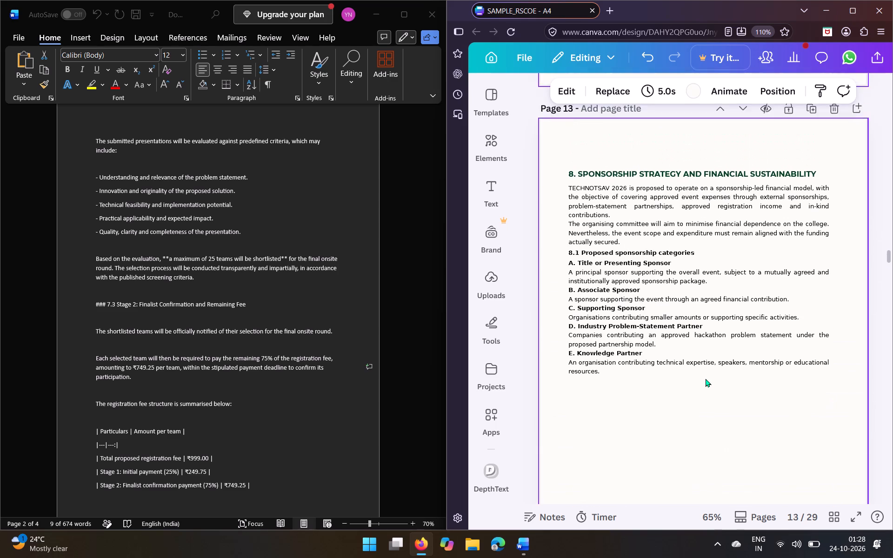
scroll(706, 379, "up", 7)
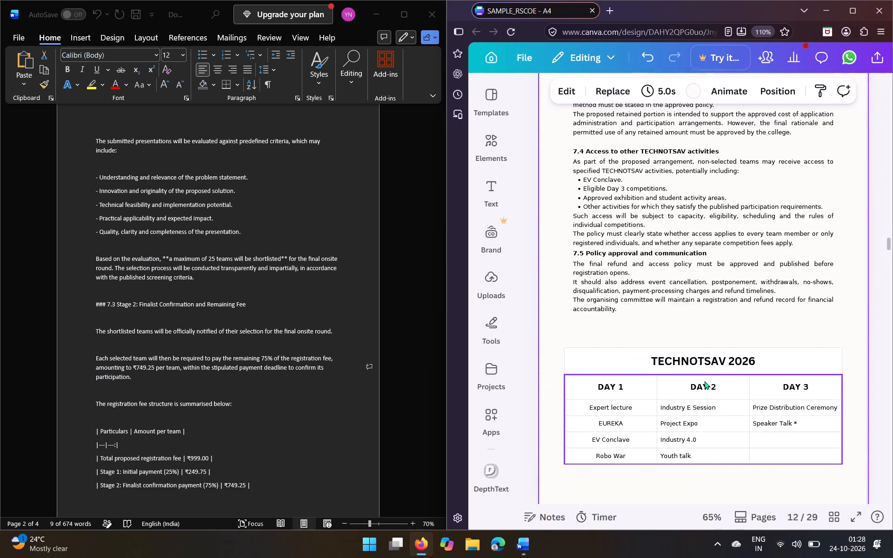
scroll(705, 381, "up", 4)
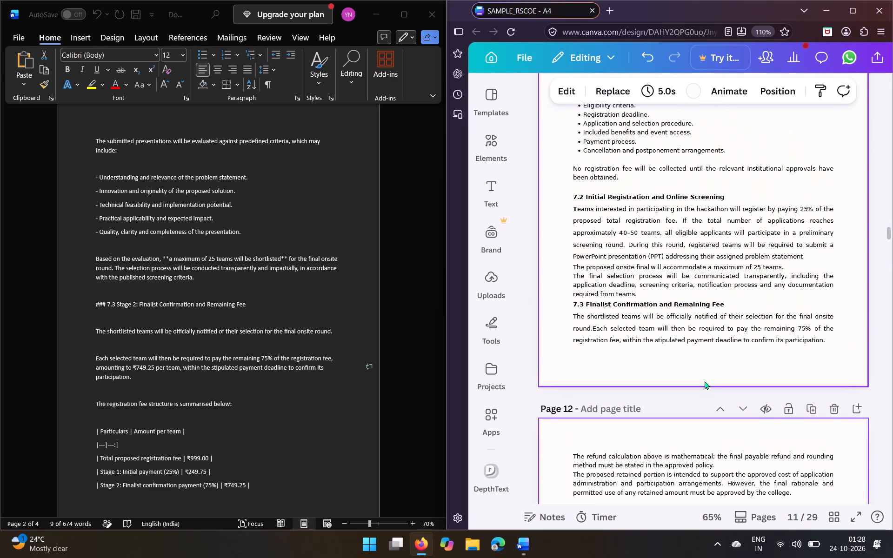
scroll(705, 381, "up", 2)
scroll(703, 383, "down", 1)
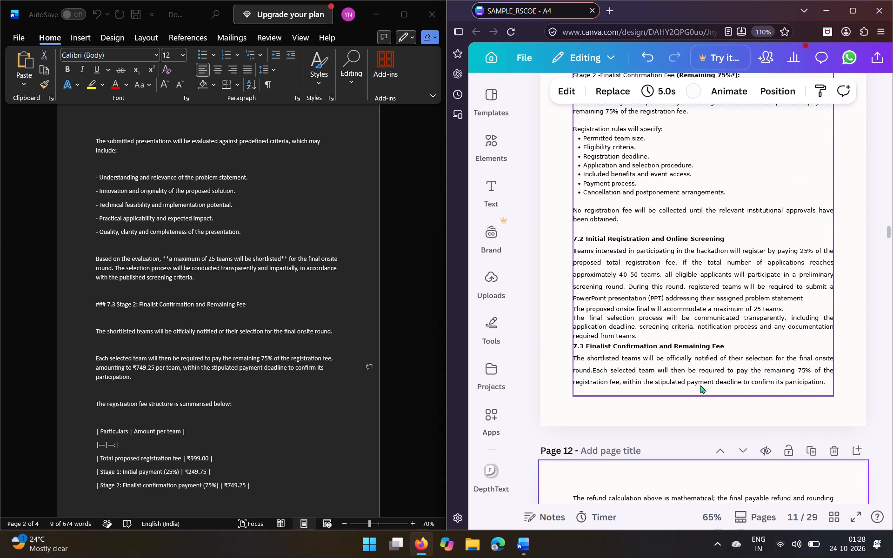
scroll(700, 385, "down", 2)
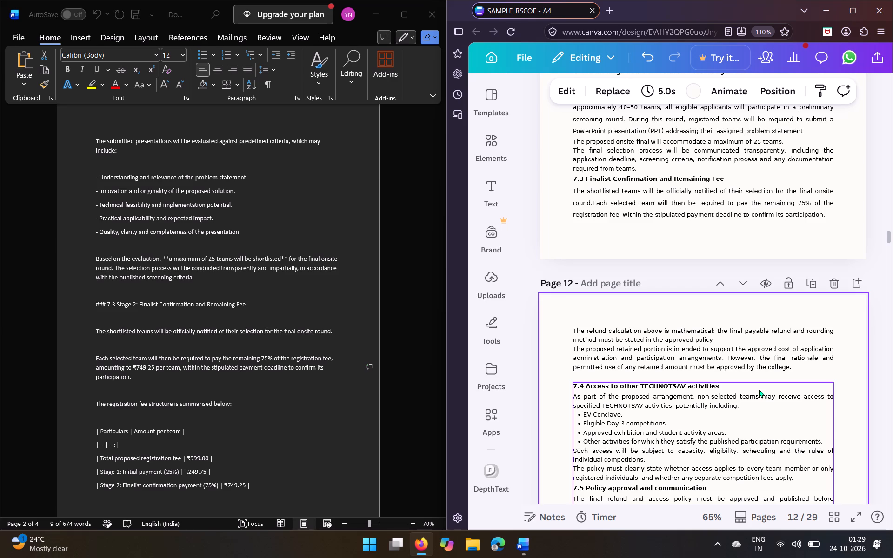
Change the second bullet in section 7.4 on page 12 to read "Eligible Day 2 competitions.".
scroll(732, 388, "down", 1)
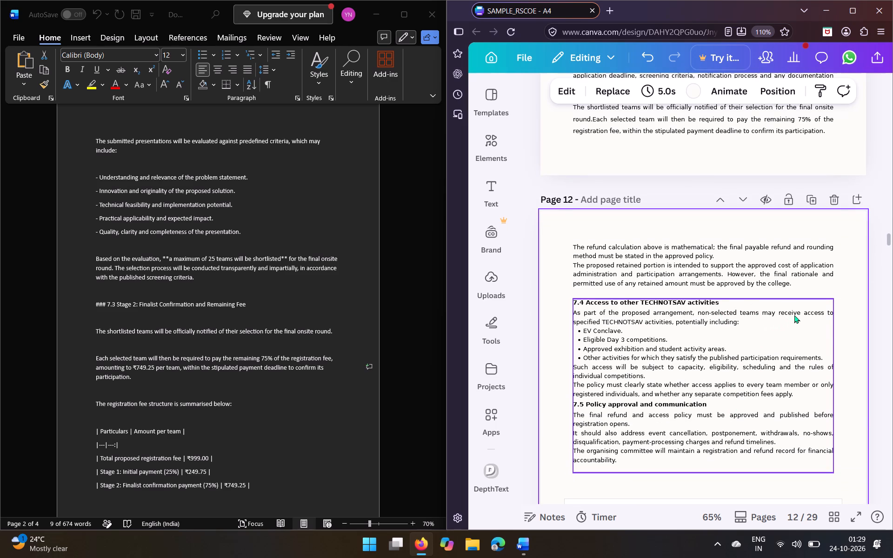
left_click(655, 323)
left_click(654, 497)
left_click(635, 335)
left_click(620, 338)
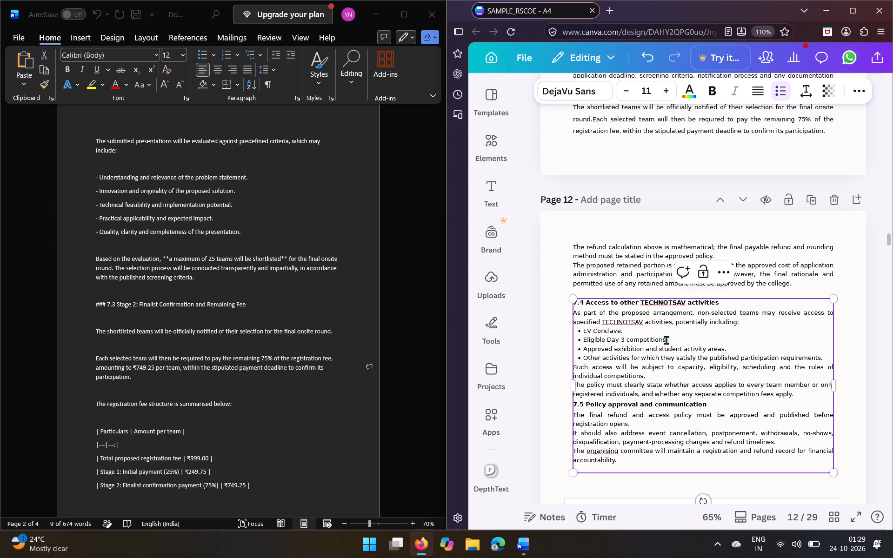
left_click(605, 340)
left_click(626, 342)
key("BackSpace")
key("BackSpace")
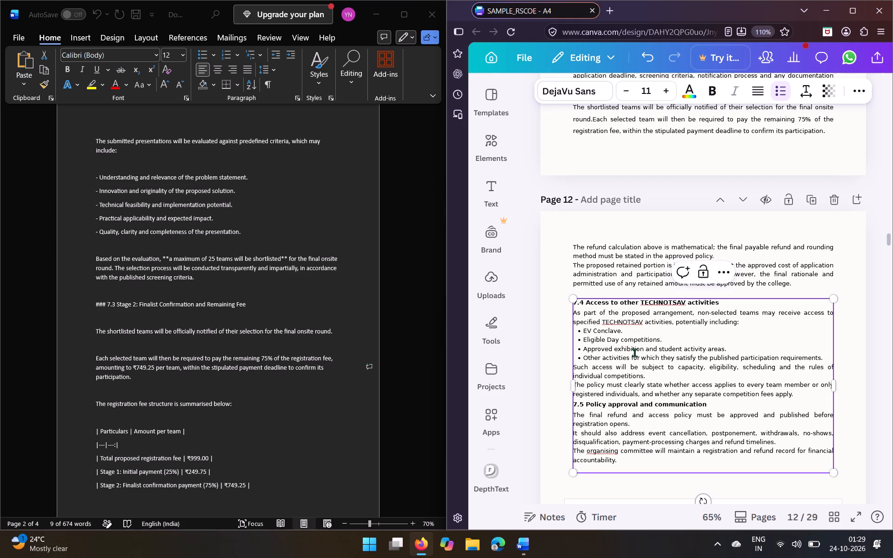
left_click(635, 353)
key("2")
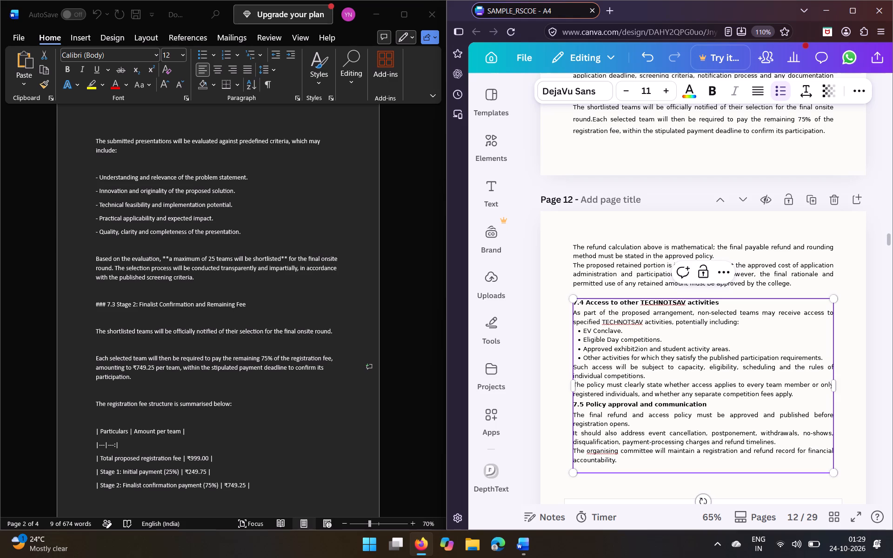
key("BackSpace")
key("Up")
key("Left")
key("Left")
key("Left")
key("Left")
key("Right")
key("2")
key("period")
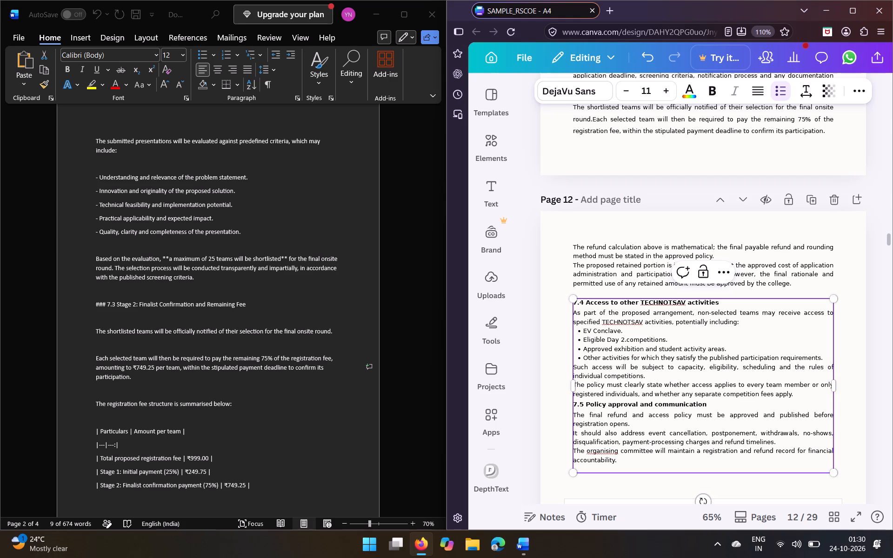
key("BackSpace")
key("space")
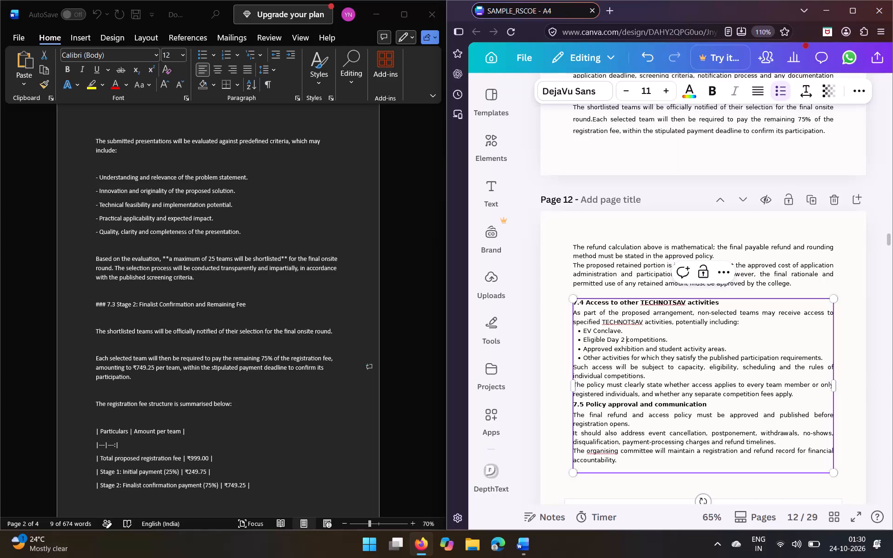
In the first sentence of section 7.5, replace "final refund and access" with "no refund" before "policy must be approved".
scroll(622, 426, "down", 2)
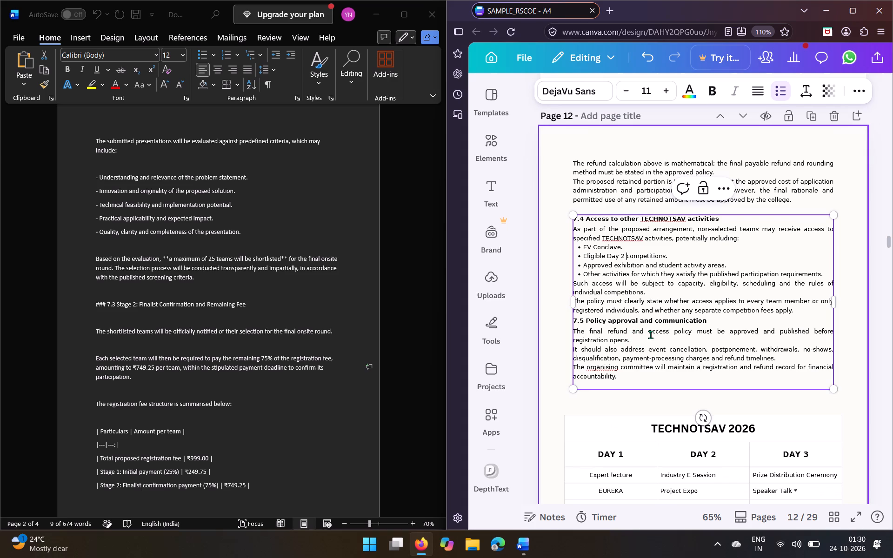
left_click(674, 330)
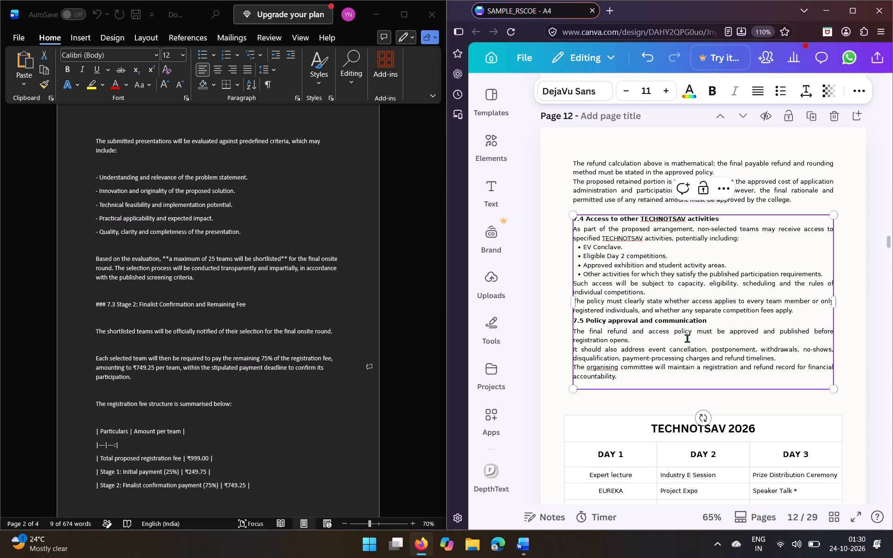
key("BackSpace")
key("BackSpace")
key("BackSpace")
key("BackSpace")
key("BackSpace")
key("BackSpace")
key("BackSpace")
key("BackSpace")
key("BackSpace")
key("BackSpace")
key("BackSpace")
key("BackSpace")
key("BackSpace")
key("BackSpace")
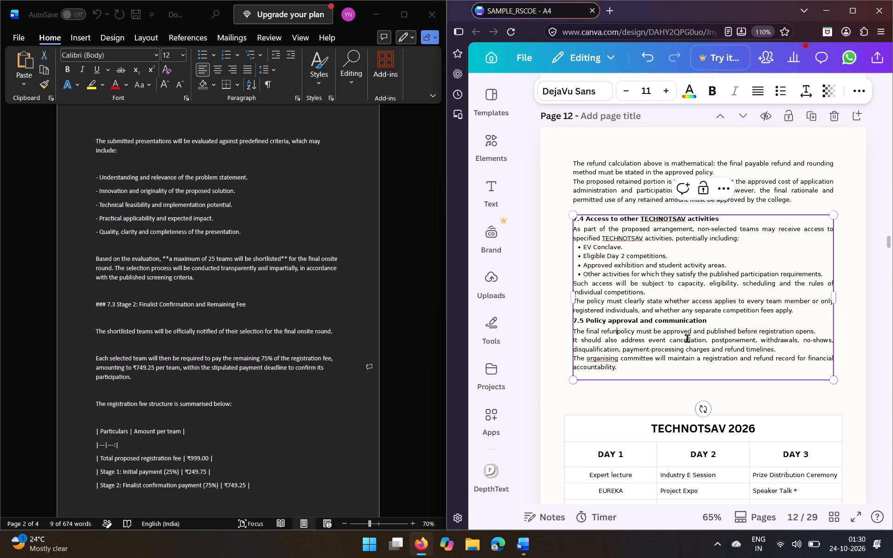
key("BackSpace")
key("BackSpace")
key("BackSpace")
key("BackSpace")
key("BackSpace")
key("BackSpace")
key("BackSpace")
key("BackSpace")
key("BackSpace")
key("BackSpace")
key("BackSpace")
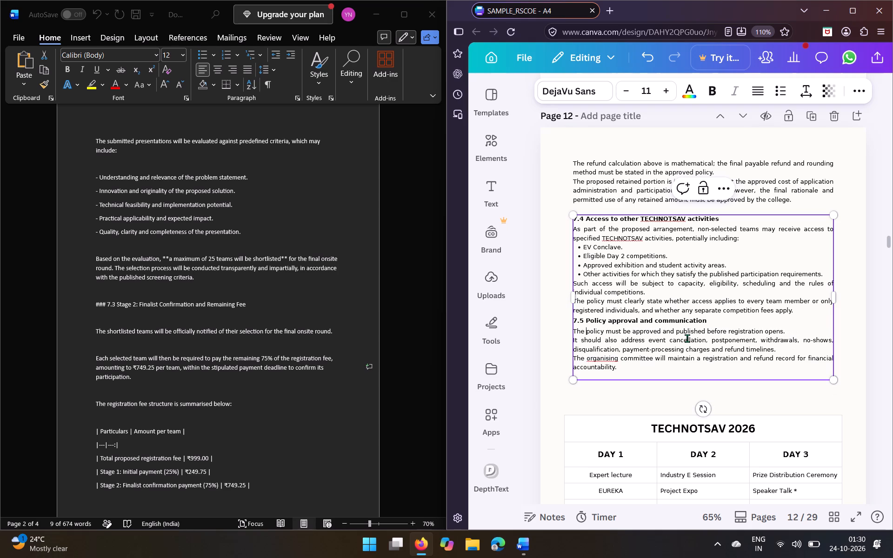
key("space")
type("no")
key("space")
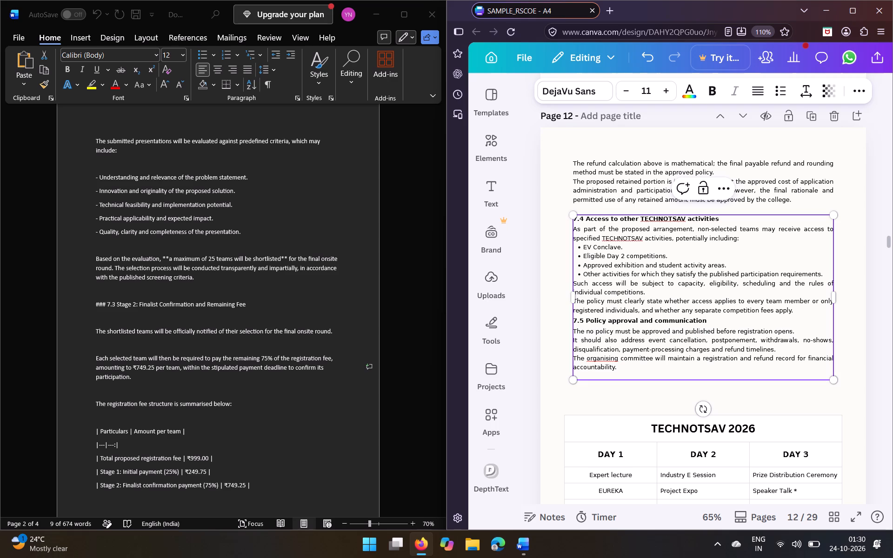
type("re")
key("f")
type("und")
key("space")
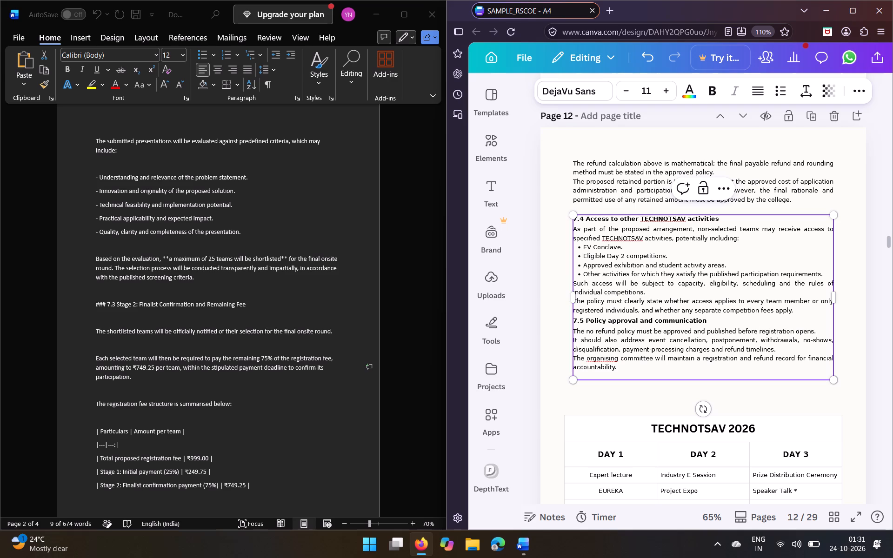
Correct "organising" to the suggested spelling "organizing" in the last sentence of section 7.5.
left_click(608, 359)
right_click(608, 359)
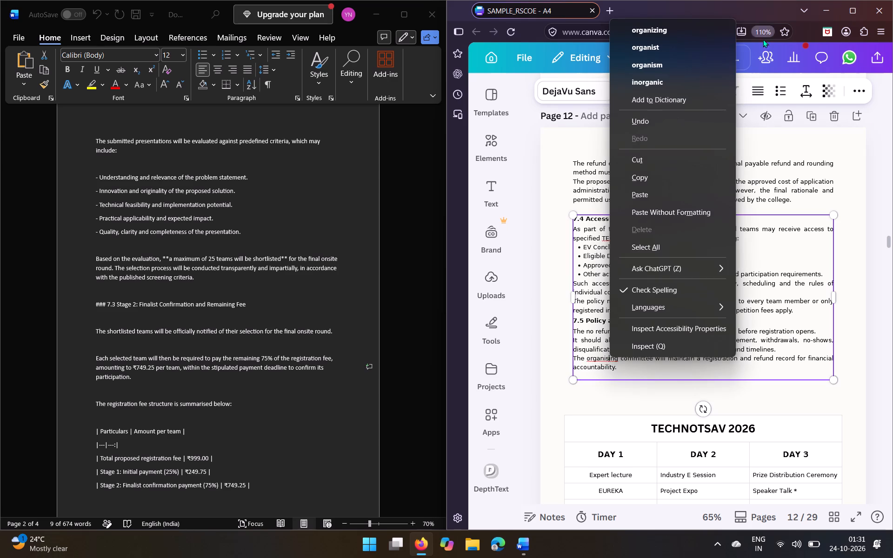
left_click(673, 32)
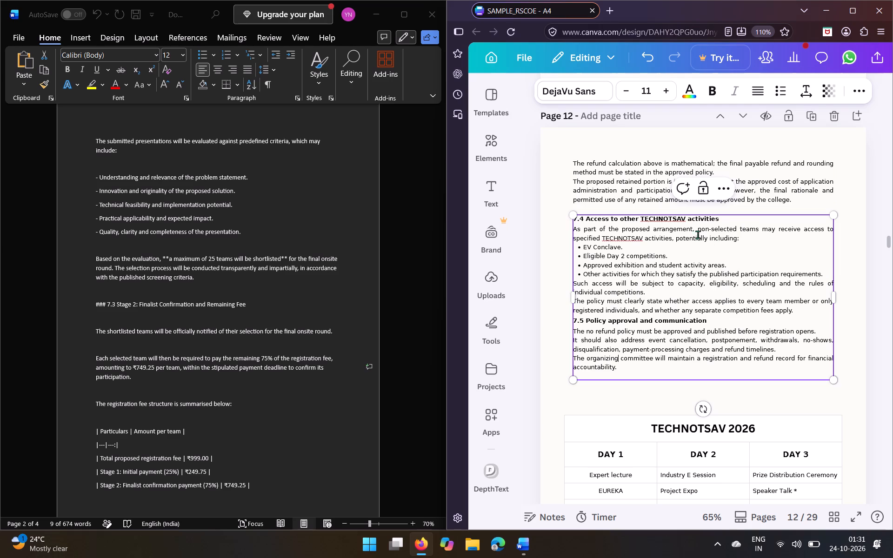
Add the flagged word TECHNOTSAV in page 12's section 7.4 heading to the spelling dictionary.
left_click(659, 218)
right_click(659, 218)
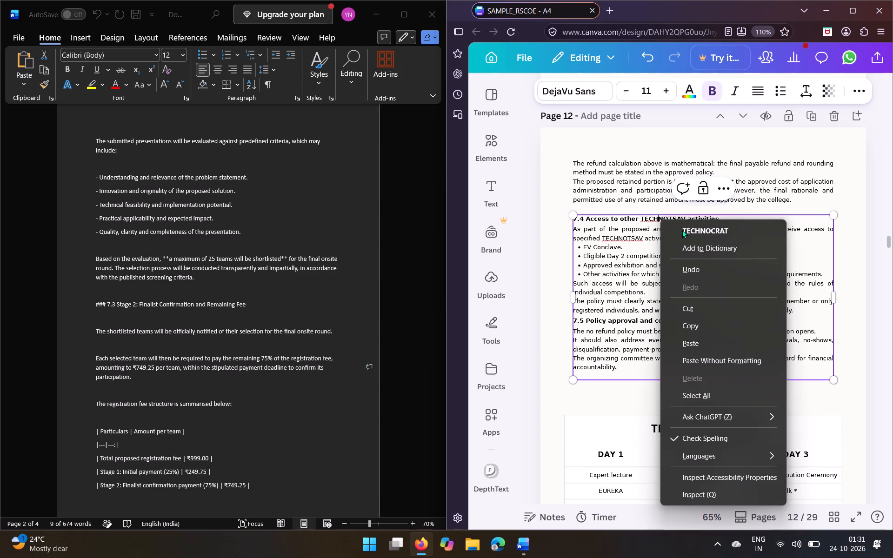
left_click(752, 253)
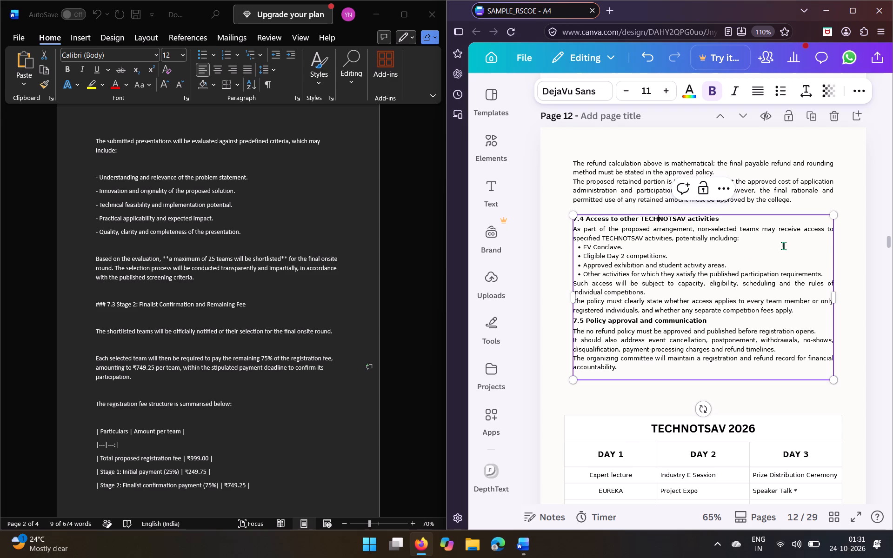
left_click(846, 268)
Look over pages 12 to 19, from the schedule table through sections 8 to 13, returning to sections 10 and 11.
scroll(736, 346, "down", 4)
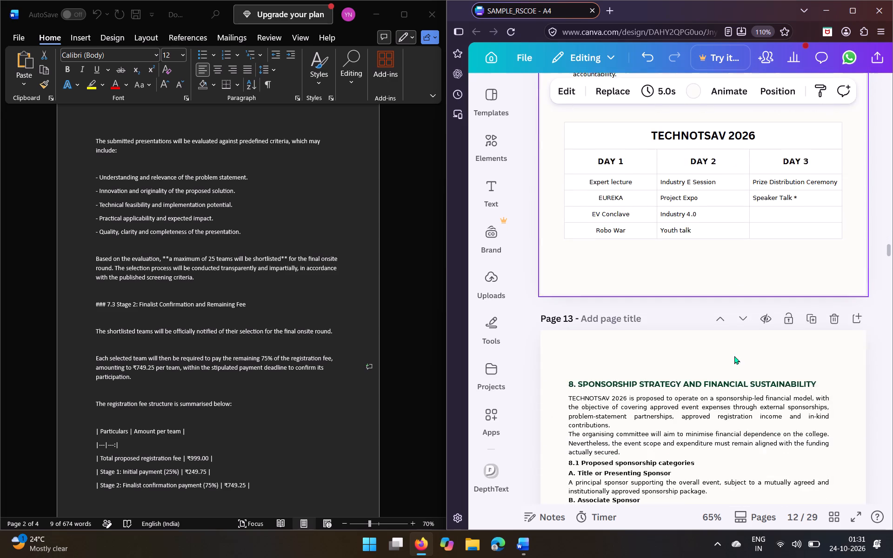
scroll(734, 358, "down", 10)
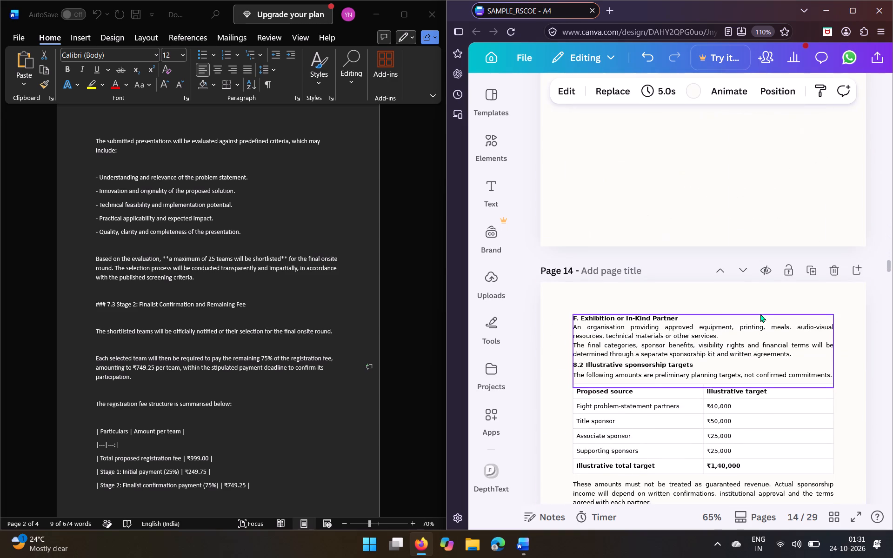
scroll(760, 312, "down", 6)
scroll(761, 292, "up", 3)
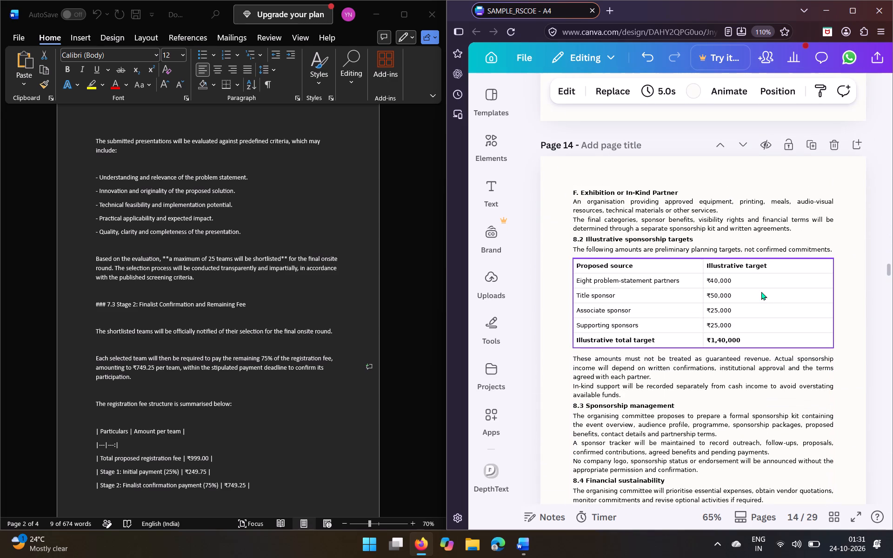
scroll(762, 291, "down", 6)
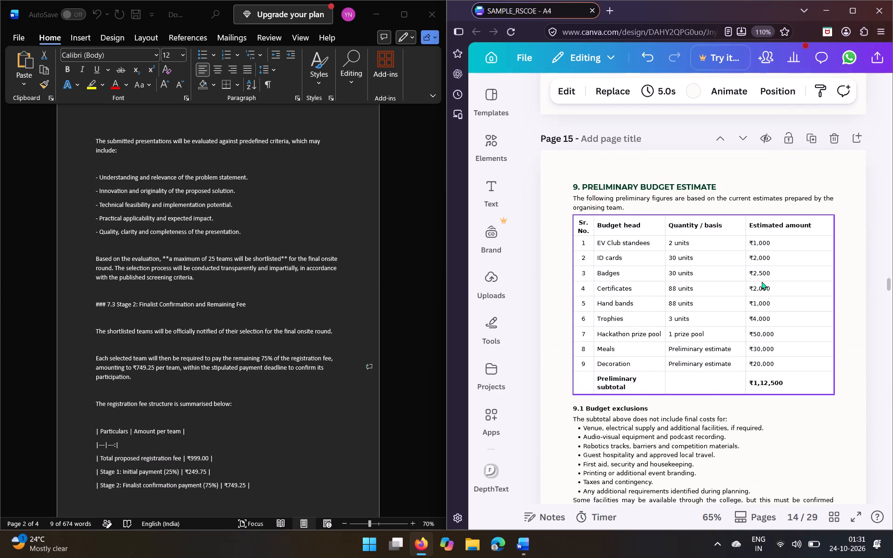
scroll(762, 281, "down", 19)
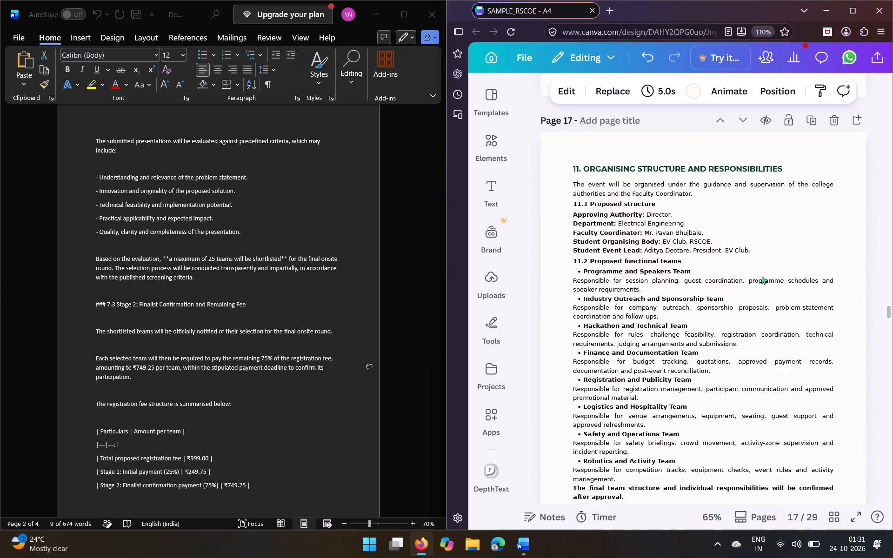
scroll(762, 276, "down", 20)
scroll(763, 271, "up", 2)
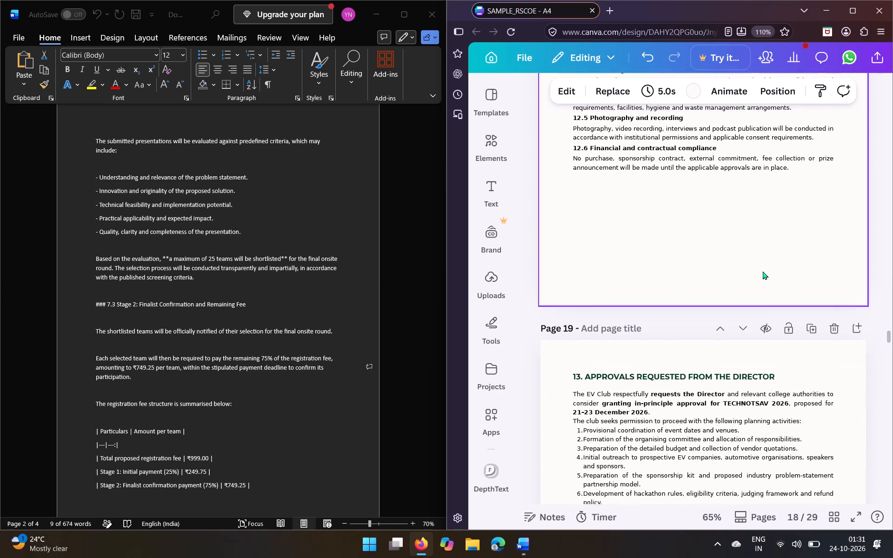
scroll(763, 271, "up", 2)
middle_click(875, 355)
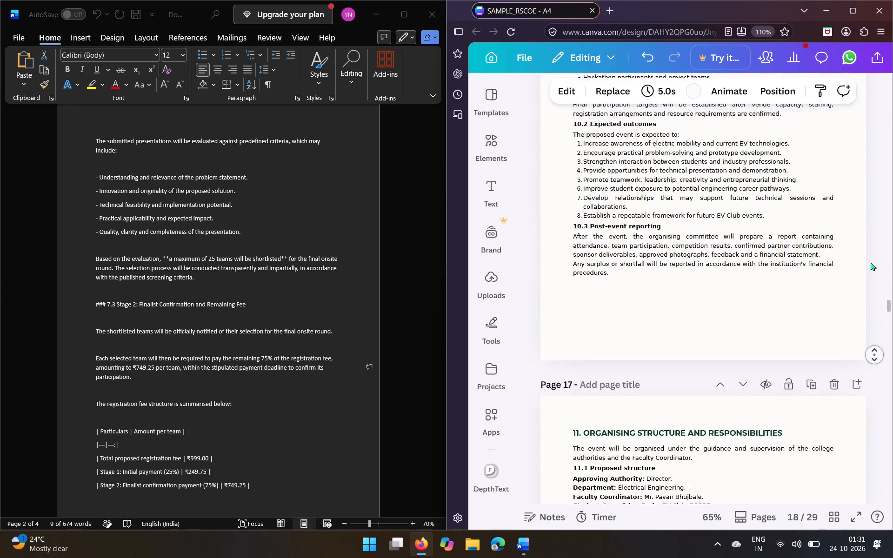
left_click(871, 262)
scroll(871, 262, "up", 4)
scroll(871, 262, "down", 11)
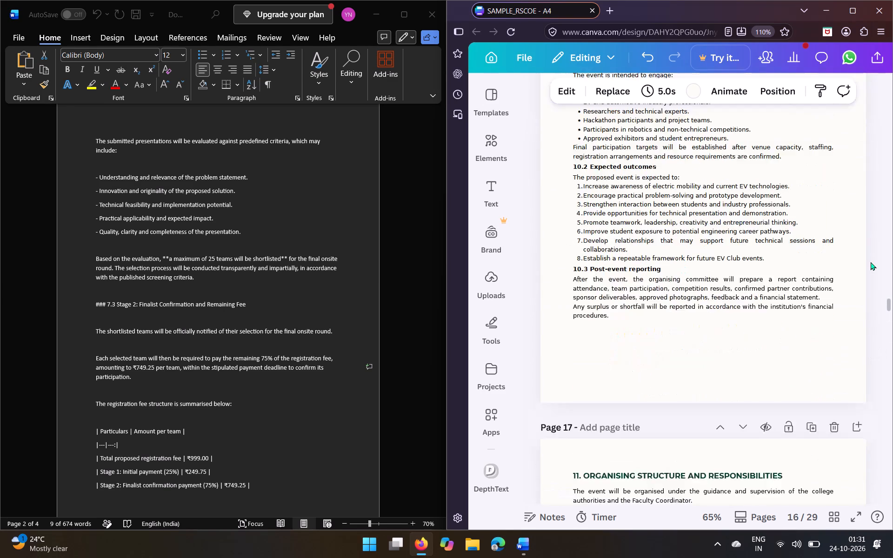
scroll(871, 262, "down", 6)
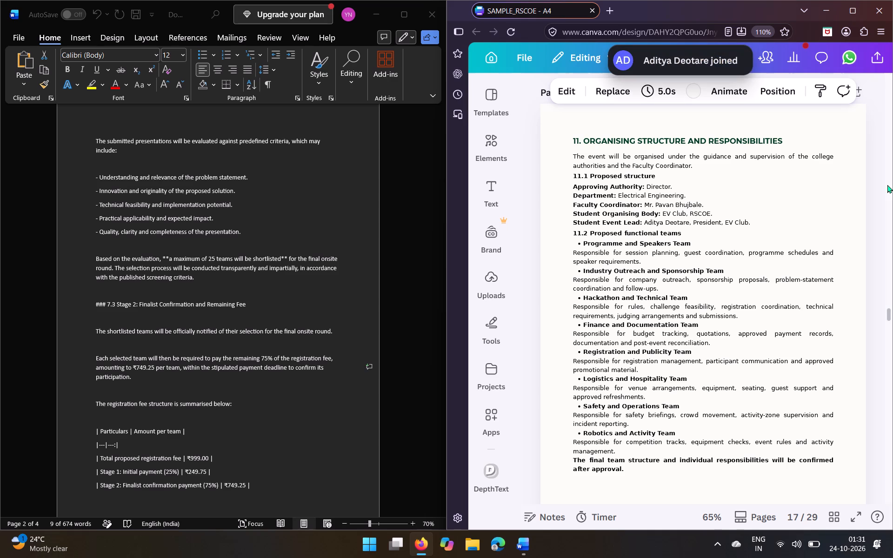
Read through pages 17 to 21, covering sections 11 to 15 and the budget and sponsorship appendices.
scroll(661, 243, "down", 1)
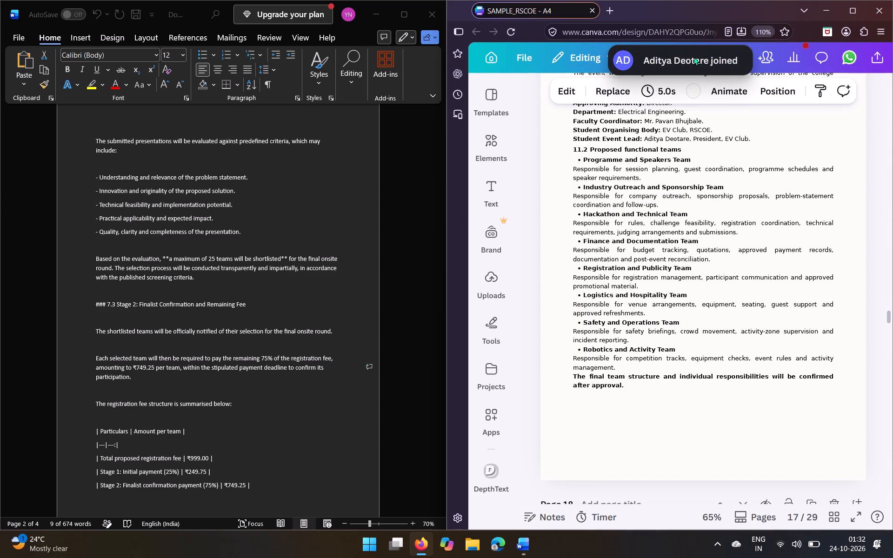
scroll(630, 252, "down", 1)
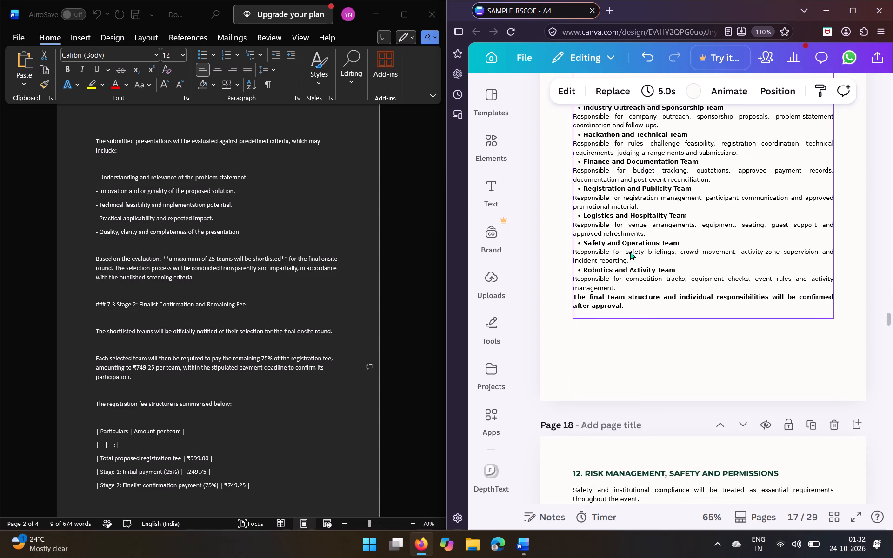
scroll(630, 252, "down", 6)
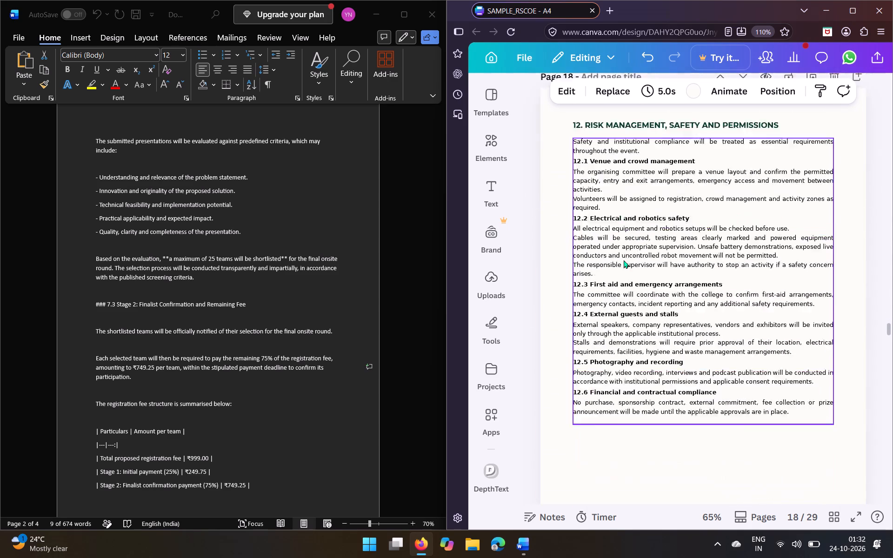
scroll(624, 260, "down", 8)
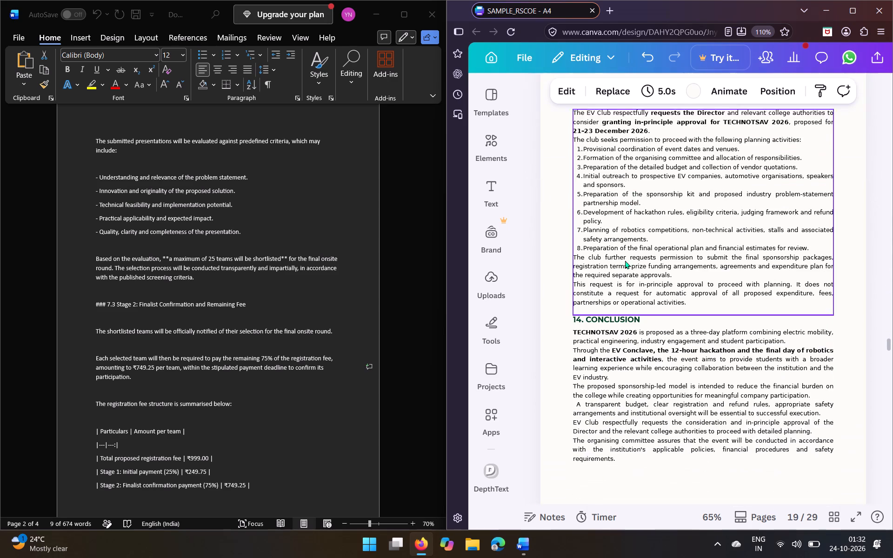
scroll(625, 260, "down", 12)
scroll(628, 268, "up", 7)
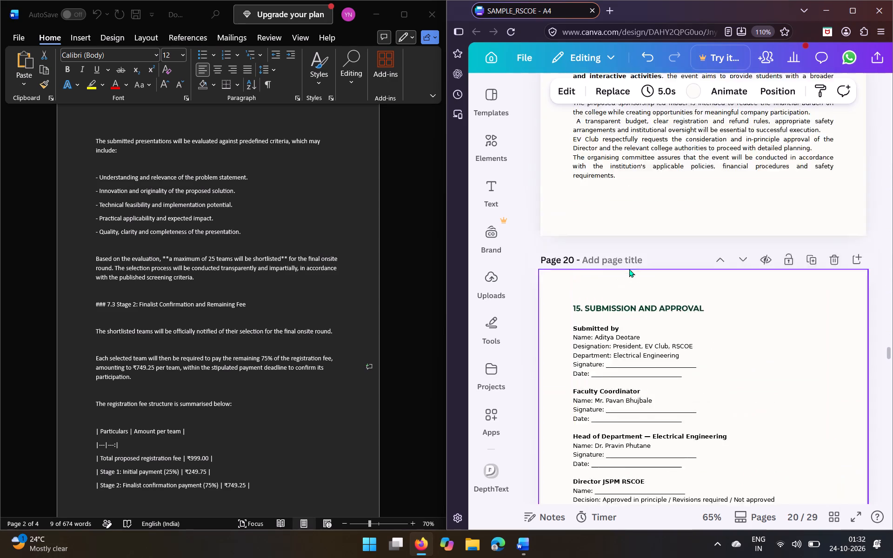
scroll(629, 269, "down", 11)
scroll(672, 261, "down", 4)
scroll(673, 261, "up", 3)
scroll(673, 261, "down", 3)
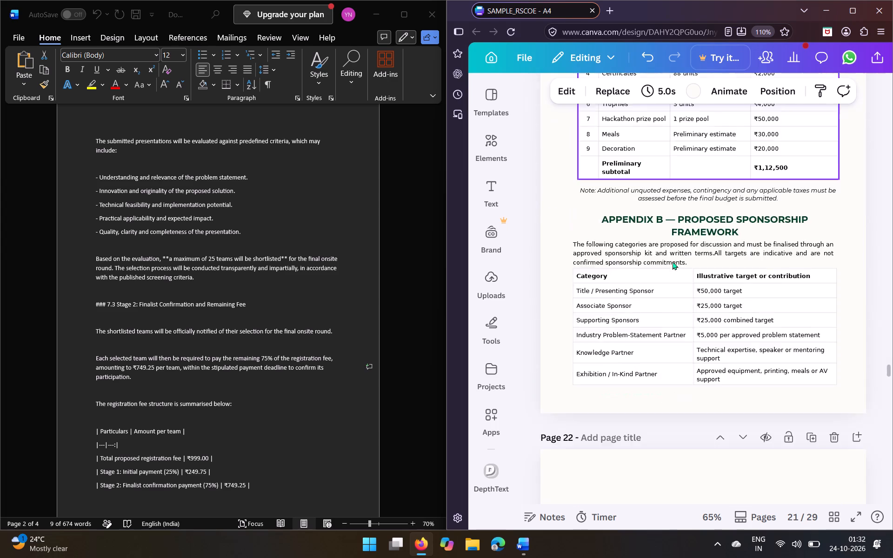
Examine pages 22 to 29, including the blank pages, the shorter proposal version, its refund framework and its budget table.
scroll(673, 261, "down", 13)
scroll(674, 260, "up", 10)
scroll(674, 260, "down", 11)
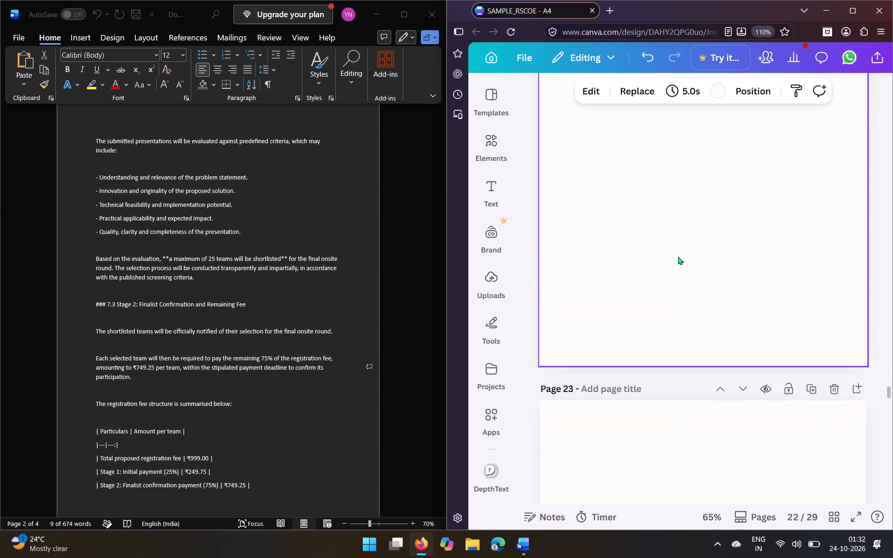
scroll(678, 256, "down", 17)
scroll(678, 255, "up", 5)
scroll(680, 256, "down", 6)
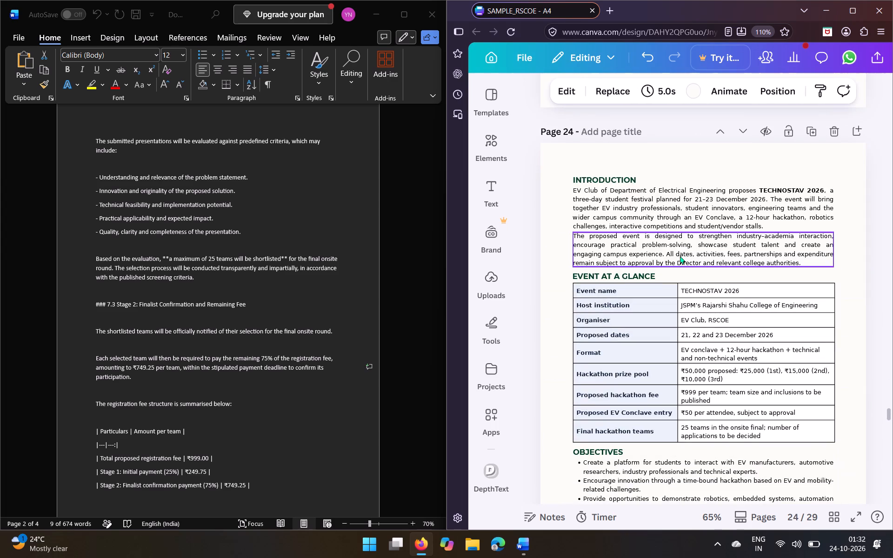
scroll(680, 256, "up", 5)
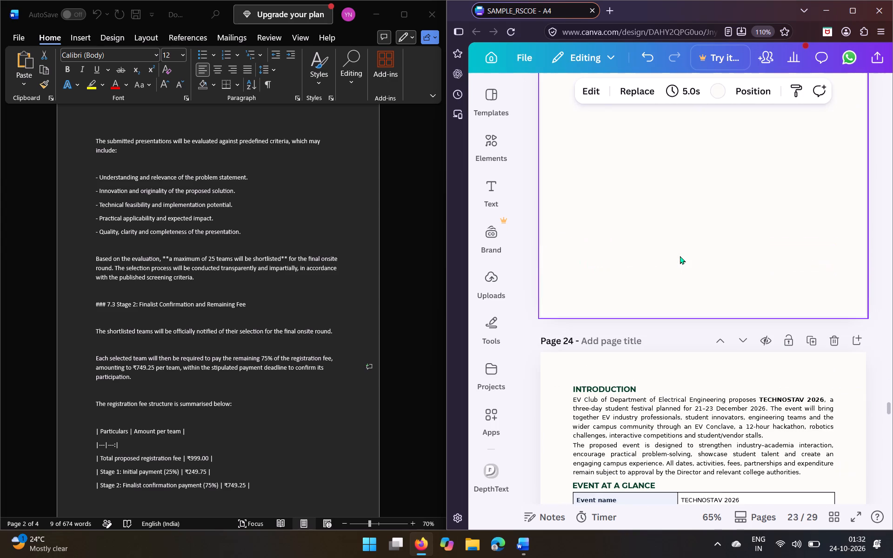
scroll(680, 256, "down", 13)
scroll(681, 256, "down", 9)
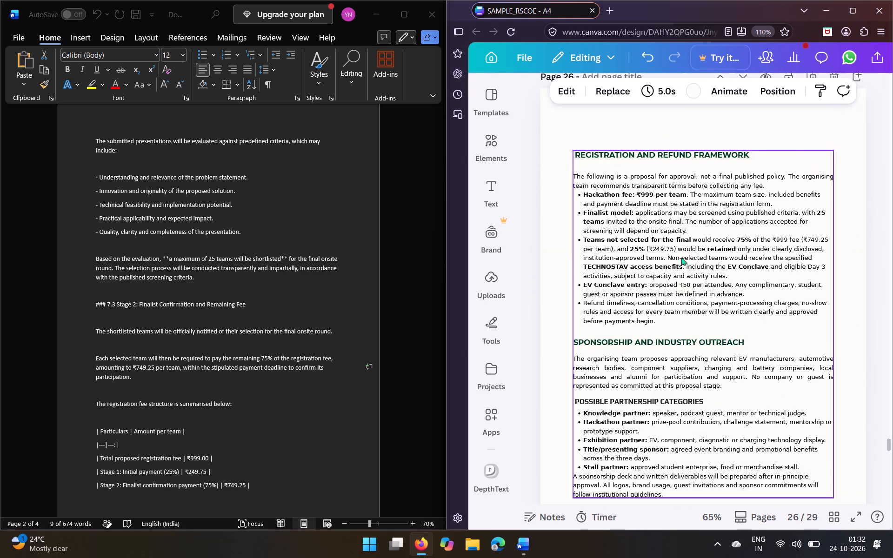
scroll(681, 257, "down", 13)
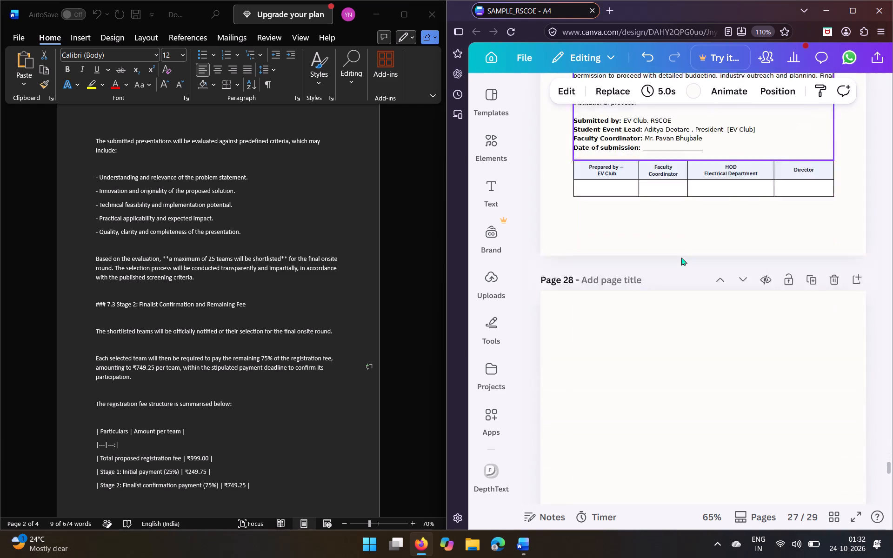
scroll(681, 257, "down", 12)
scroll(681, 257, "down", 11)
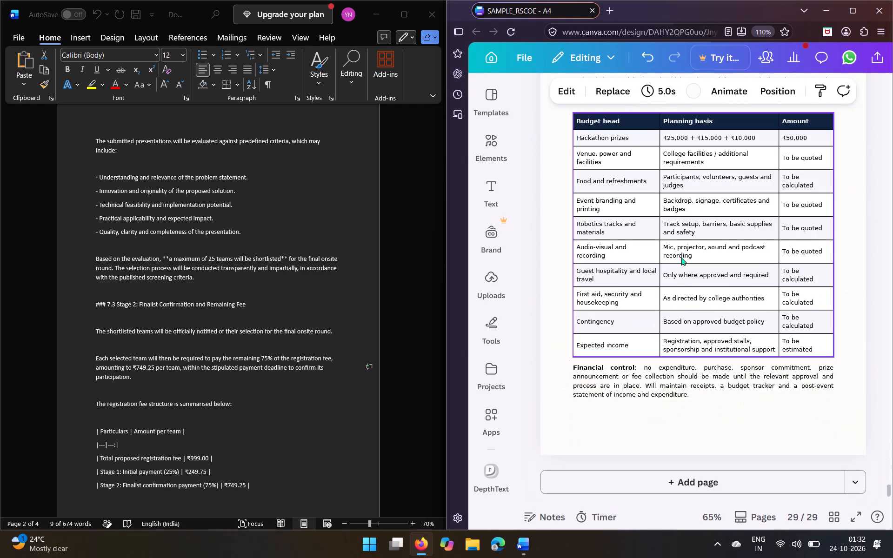
Review the proposal backwards from page 29 to the cover, checking page 9's Day 3 text and page 4's registration fee process.
scroll(681, 257, "up", 20)
scroll(681, 257, "up", 20)
scroll(681, 257, "up", 6)
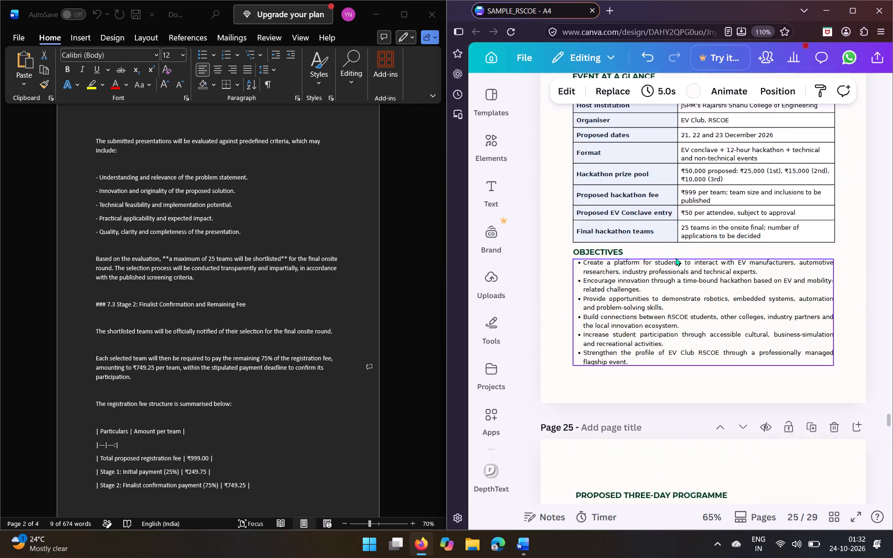
scroll(676, 258, "up", 20)
scroll(676, 258, "up", 20)
scroll(676, 258, "up", 10)
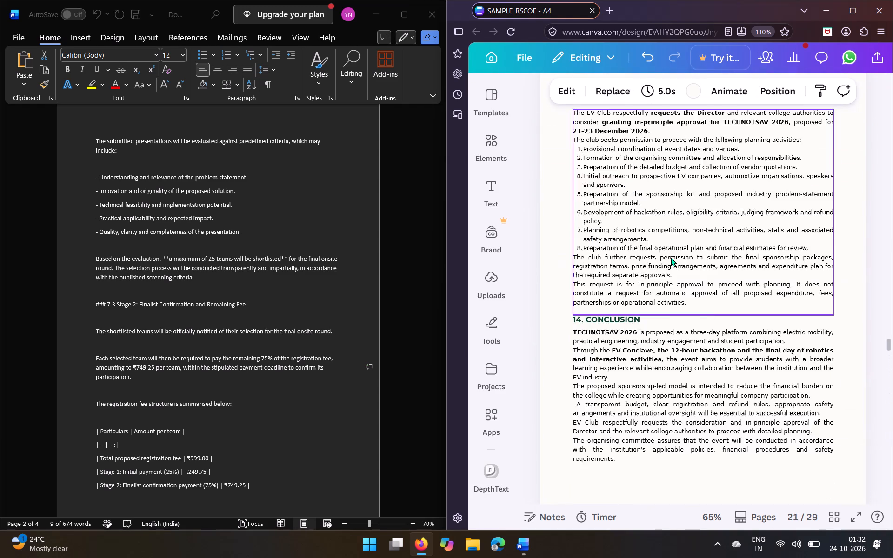
scroll(671, 258, "up", 20)
scroll(671, 258, "up", 20)
scroll(671, 258, "up", 10)
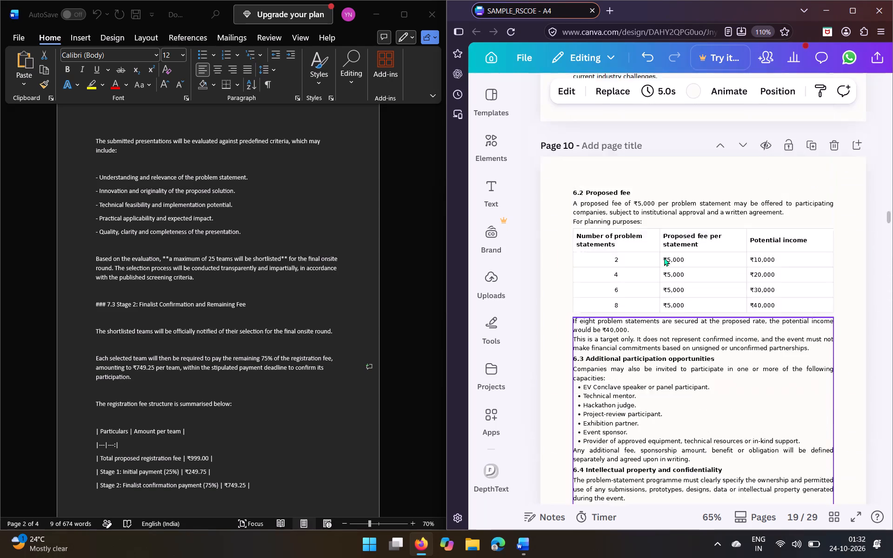
scroll(664, 258, "up", 20)
scroll(660, 285, "down", 10)
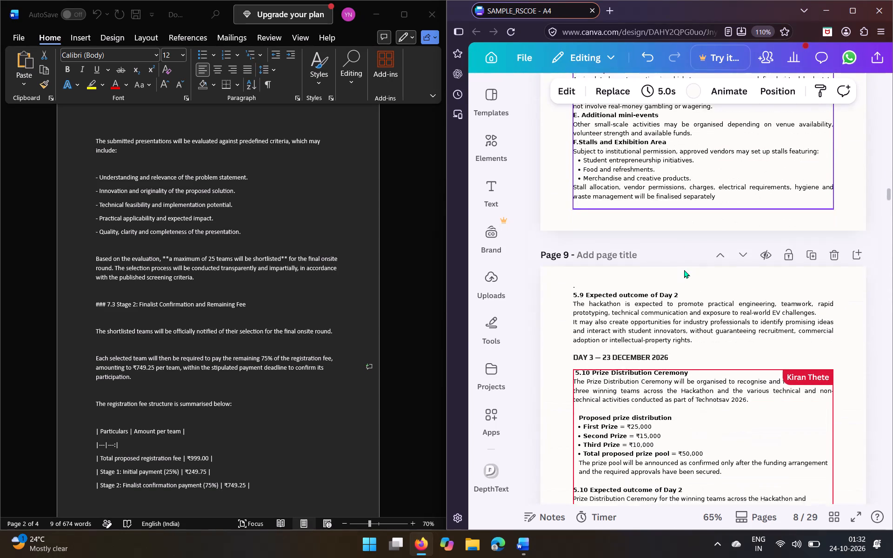
scroll(684, 270, "down", 1)
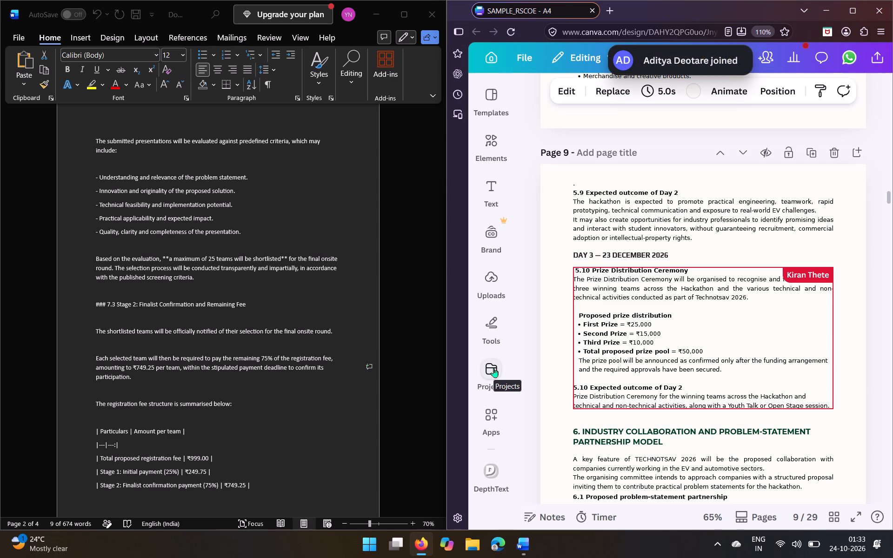
scroll(493, 368, "up", 6)
scroll(603, 252, "up", 2)
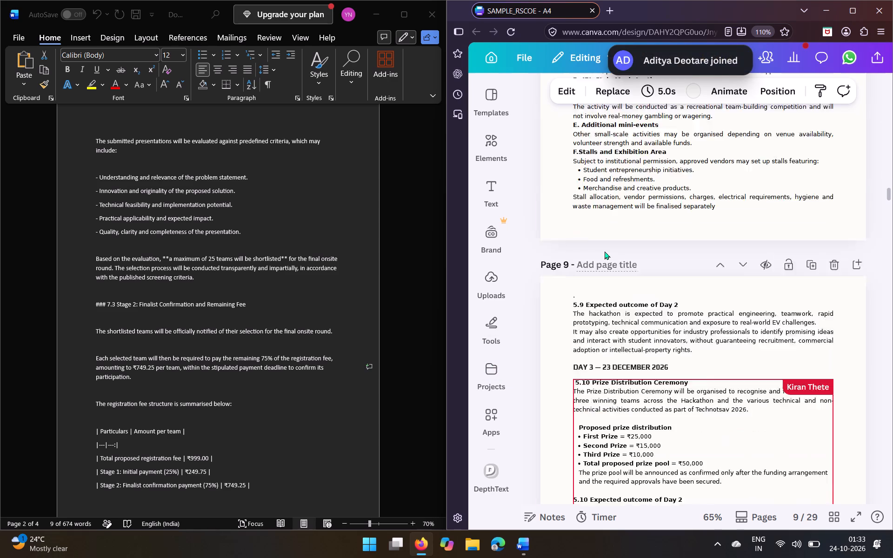
scroll(605, 251, "up", 9)
scroll(527, 188, "up", 5)
scroll(716, 232, "up", 5)
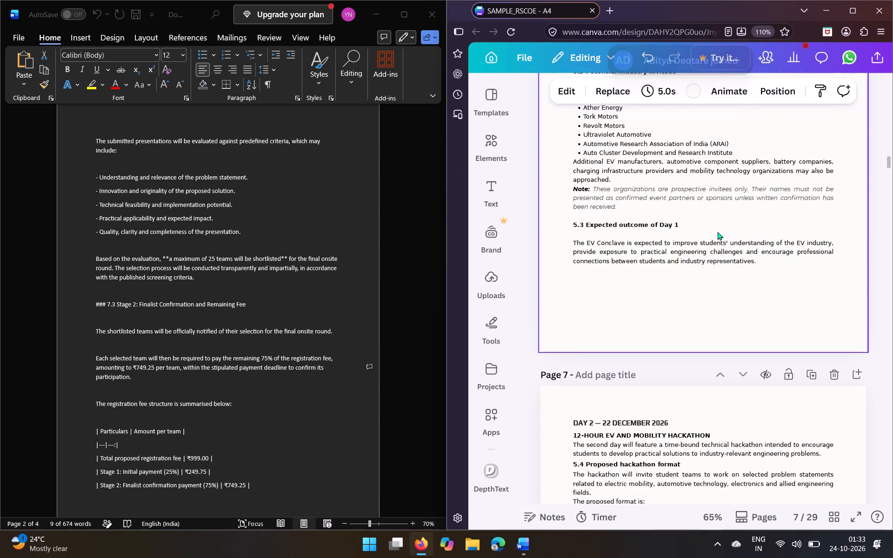
scroll(718, 232, "up", 18)
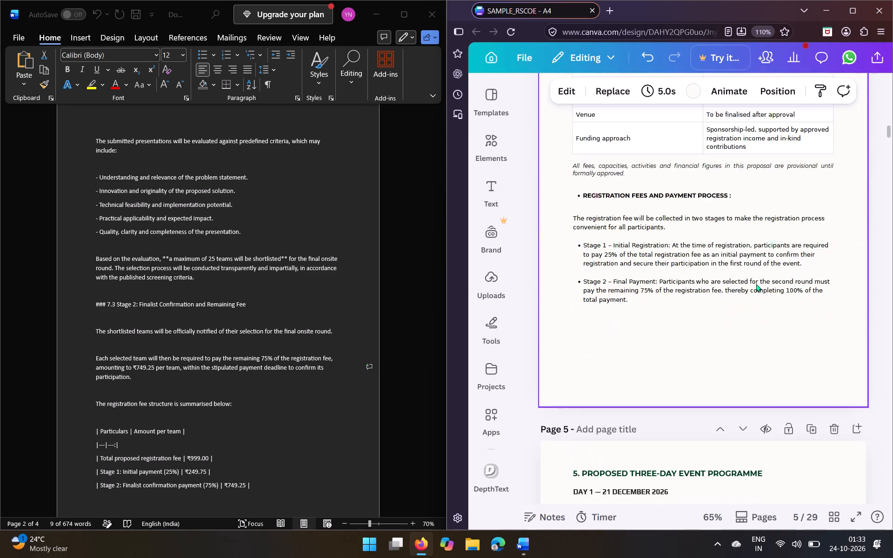
scroll(756, 284, "up", 20)
scroll(756, 284, "up", 6)
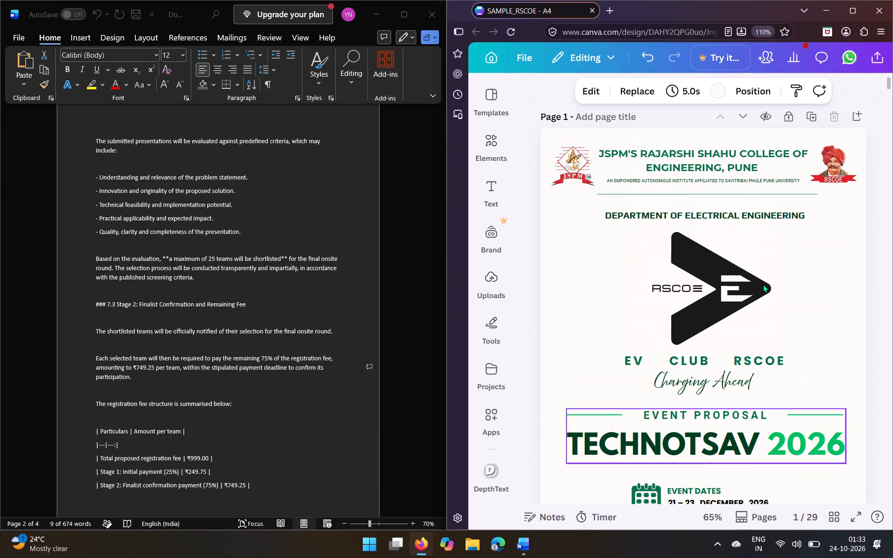
scroll(763, 284, "up", 1)
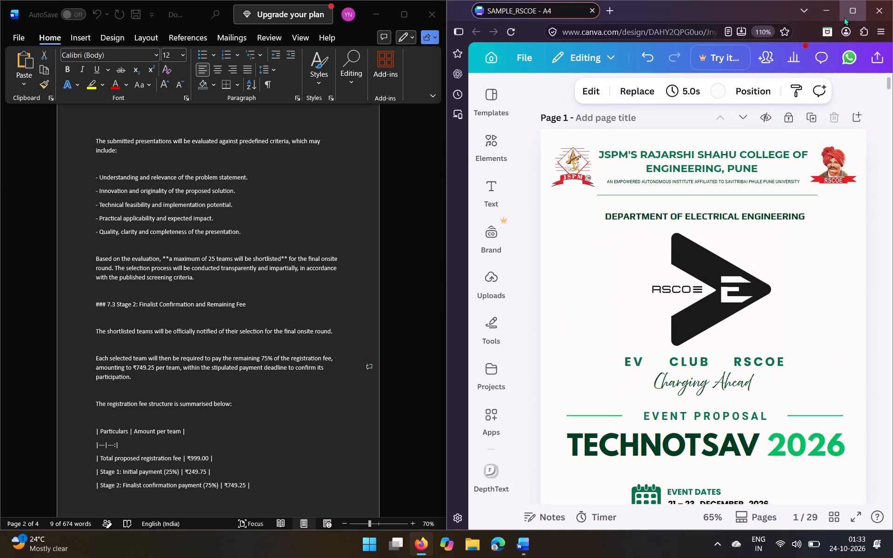
Maximize the browser window with the proposal and view the cover page down to the start of page 2.
left_click(844, 17)
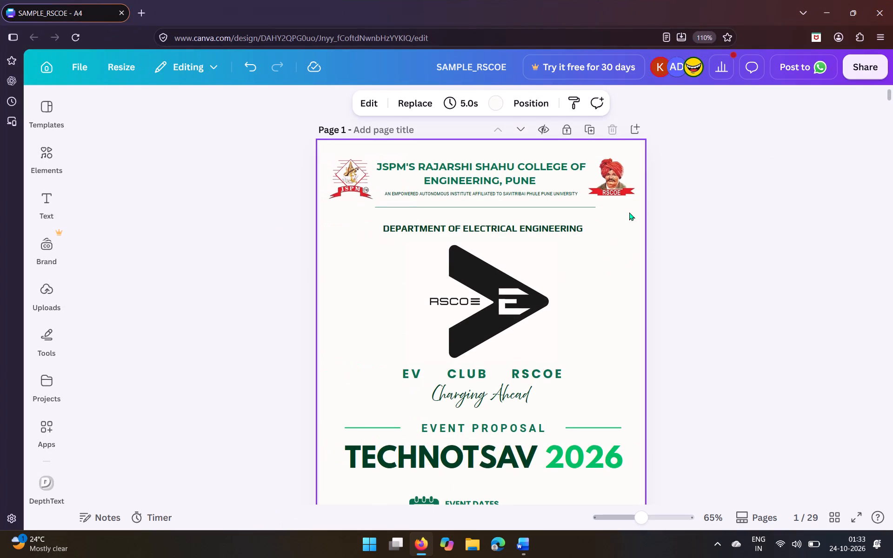
scroll(720, 318, "down", 7)
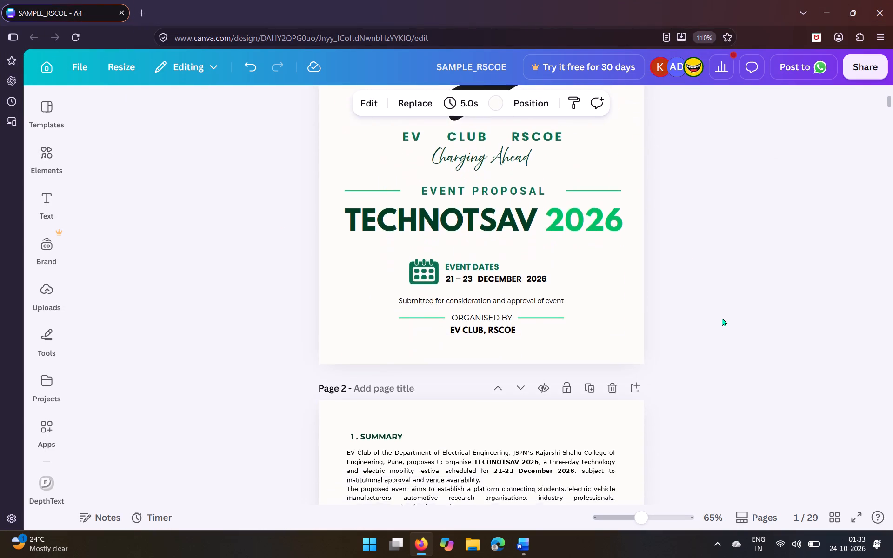
Read pages 2 to 4, covering the summary, introduction, vision and objectives, event details and registration fee process.
scroll(722, 318, "down", 4)
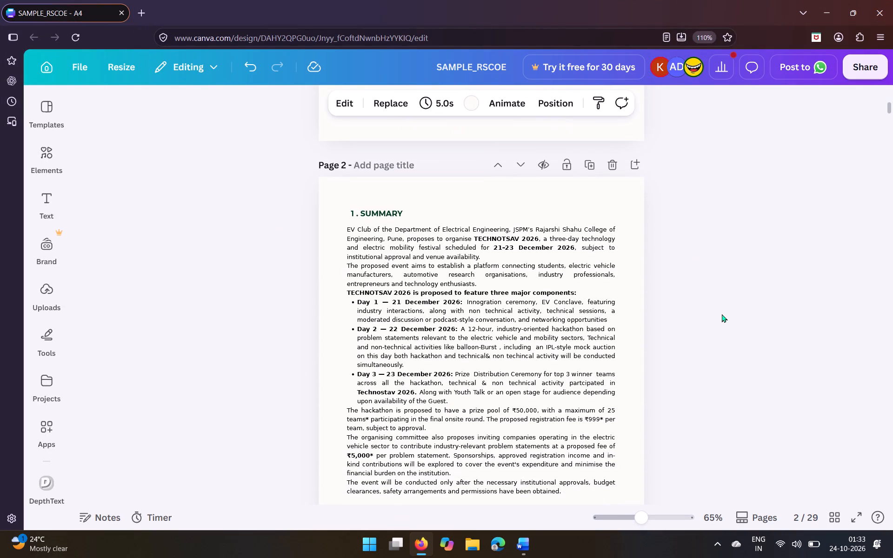
scroll(721, 317, "down", 1)
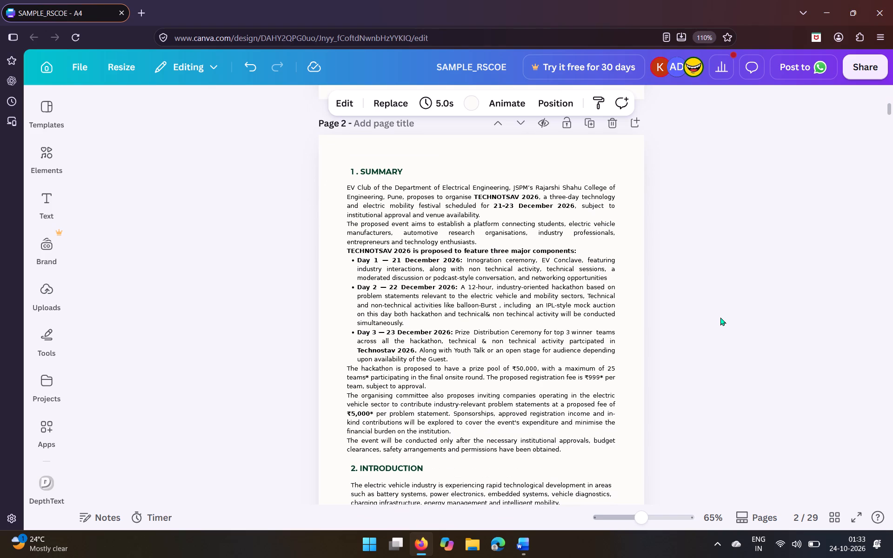
scroll(720, 317, "down", 1)
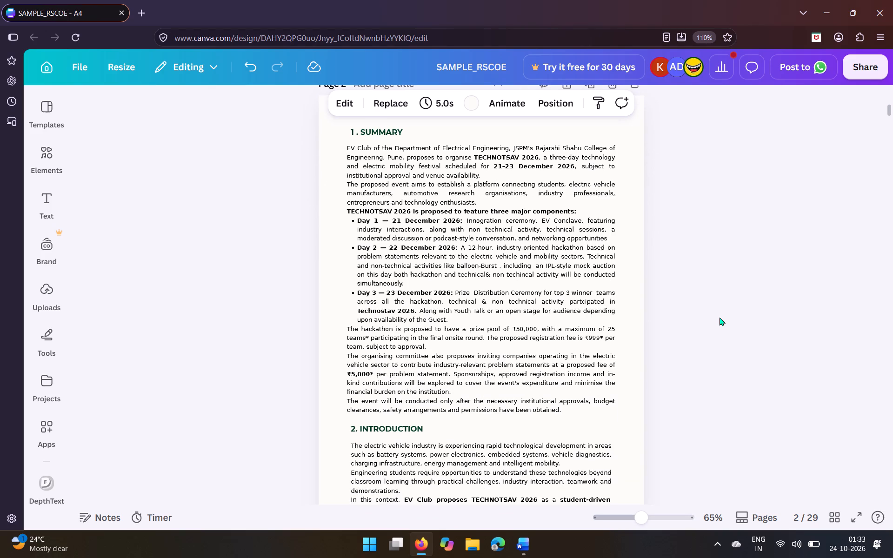
scroll(720, 317, "down", 11)
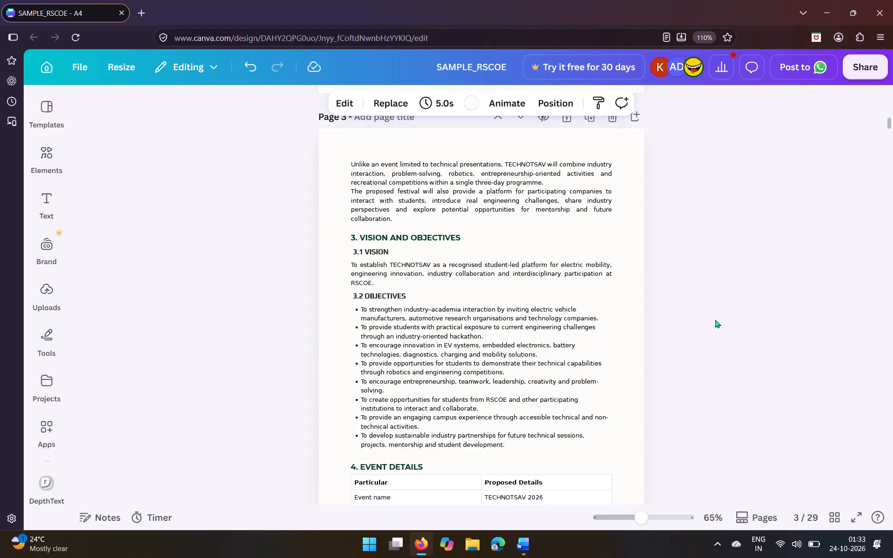
scroll(715, 319, "down", 18)
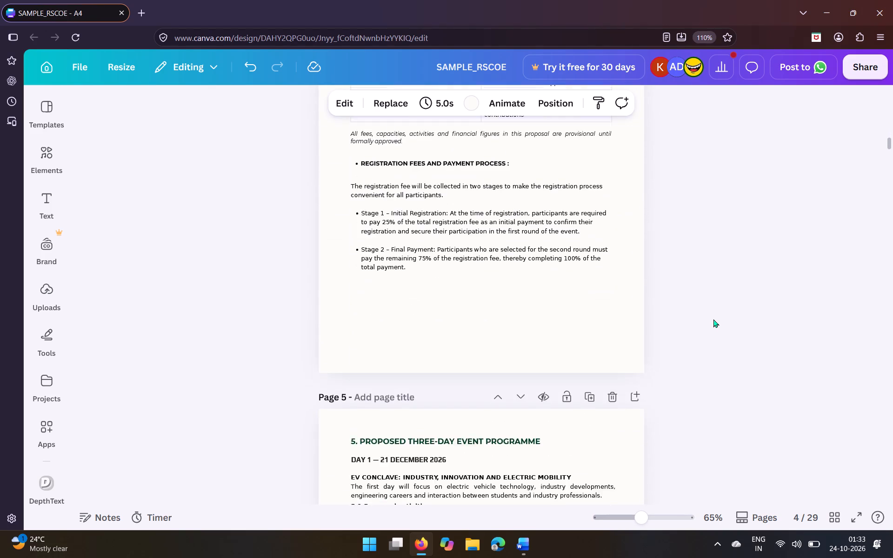
scroll(713, 319, "down", 7)
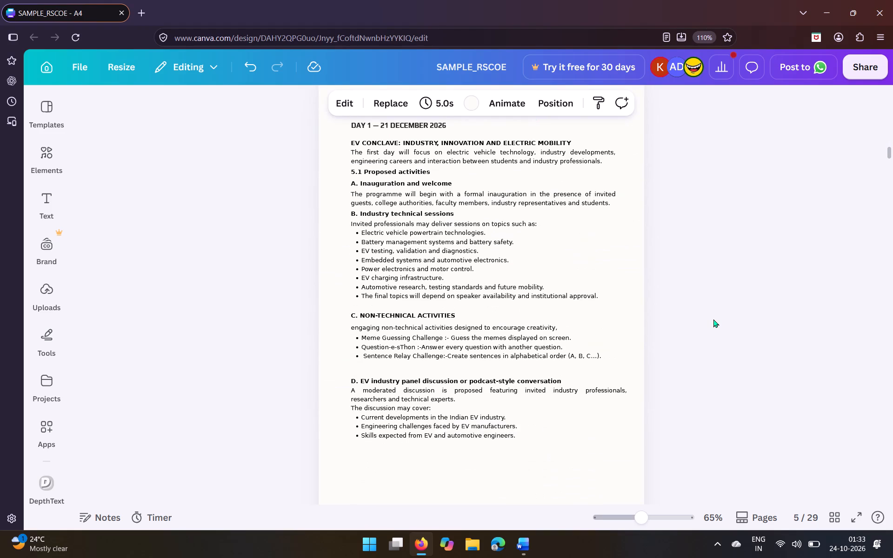
scroll(713, 319, "down", 4)
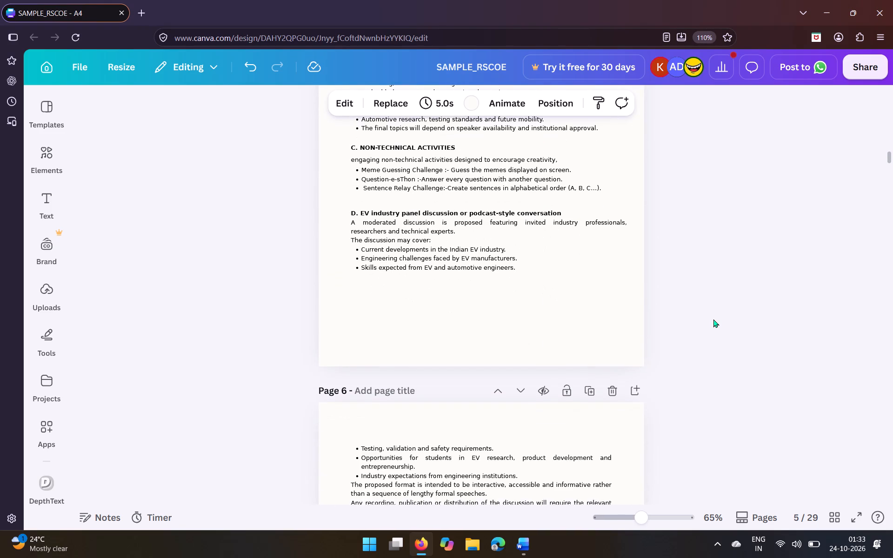
scroll(713, 319, "down", 3)
scroll(713, 319, "up", 1)
scroll(713, 319, "down", 3)
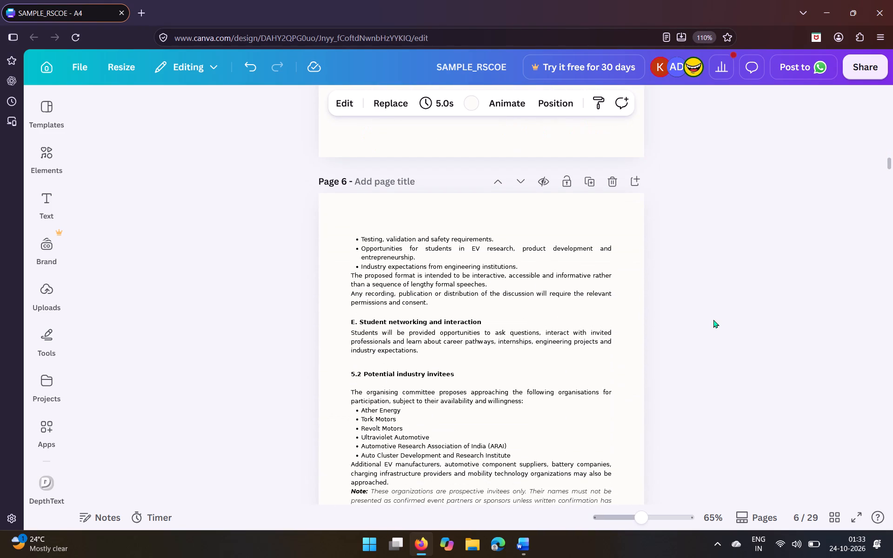
scroll(713, 319, "up", 2)
scroll(713, 319, "down", 3)
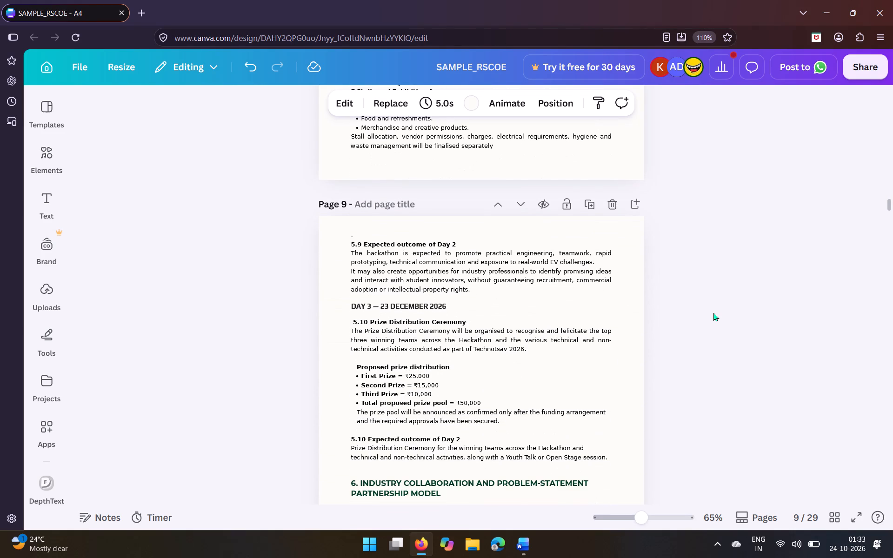
Change the day number in page 9's second 5.10 heading so it reads "Expected outcome of Day 3".
scroll(713, 312, "down", 1)
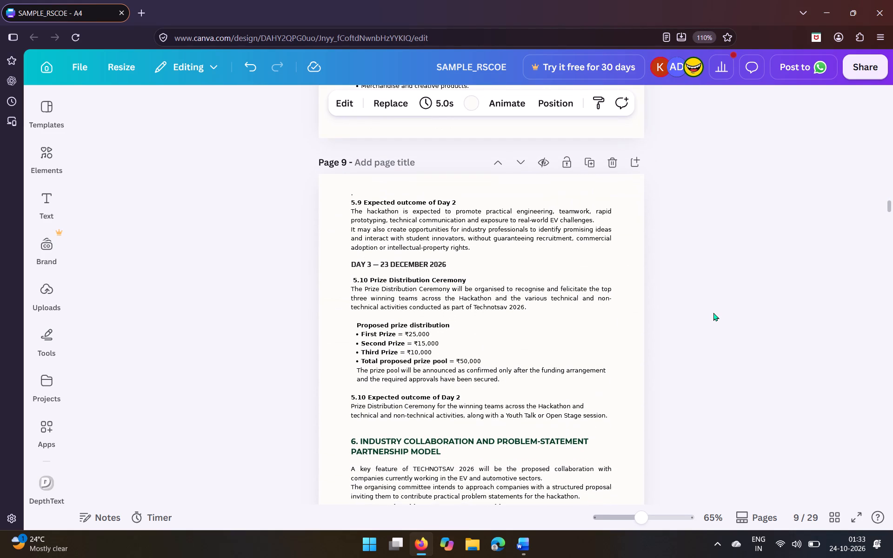
left_click(480, 393)
double_click(466, 399)
left_click(466, 399)
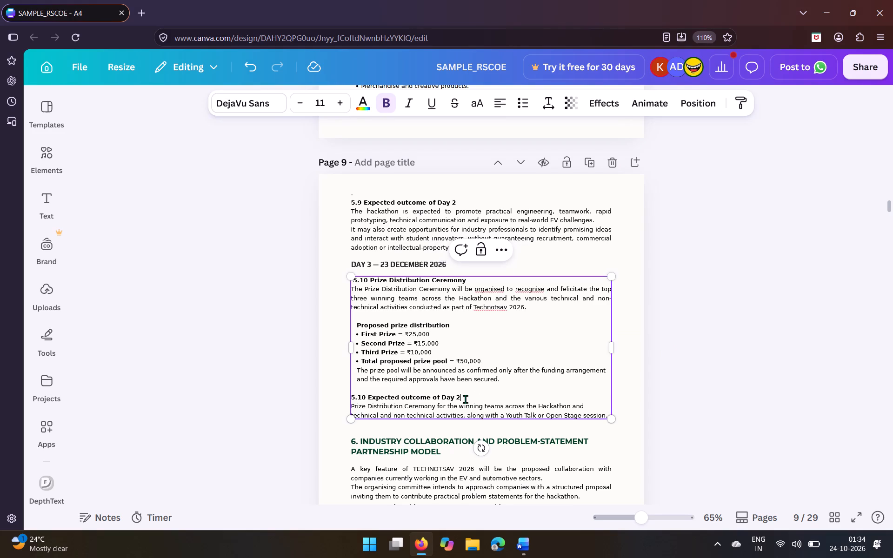
key("BackSpace")
key("BackSpace")
key("space")
type("3")
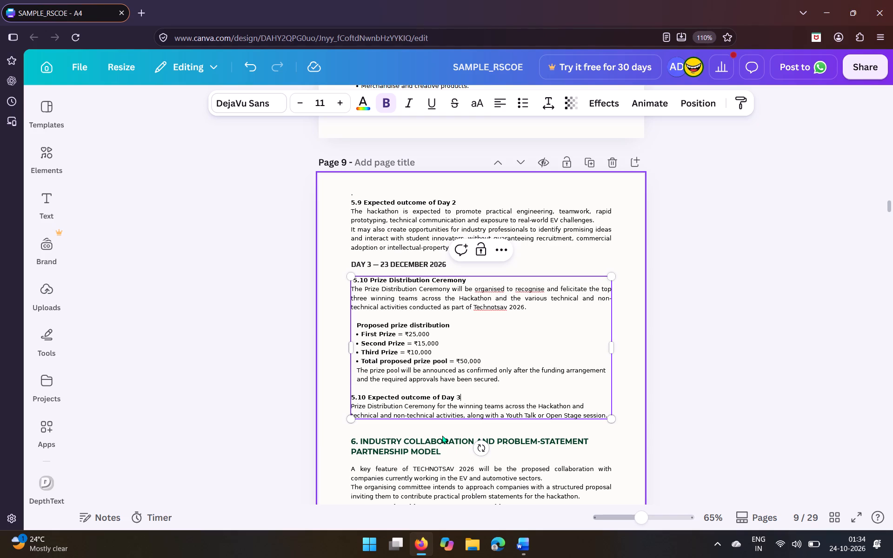
left_click(538, 397)
Read section 6 on pages 9 and 10 and section 7's registration and screening text on page 11.
scroll(538, 397, "down", 2)
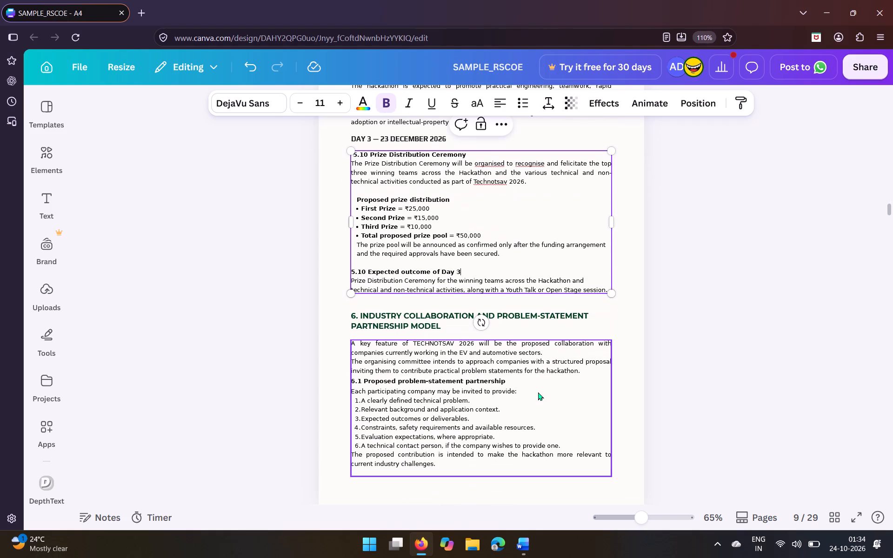
scroll(538, 392, "down", 5)
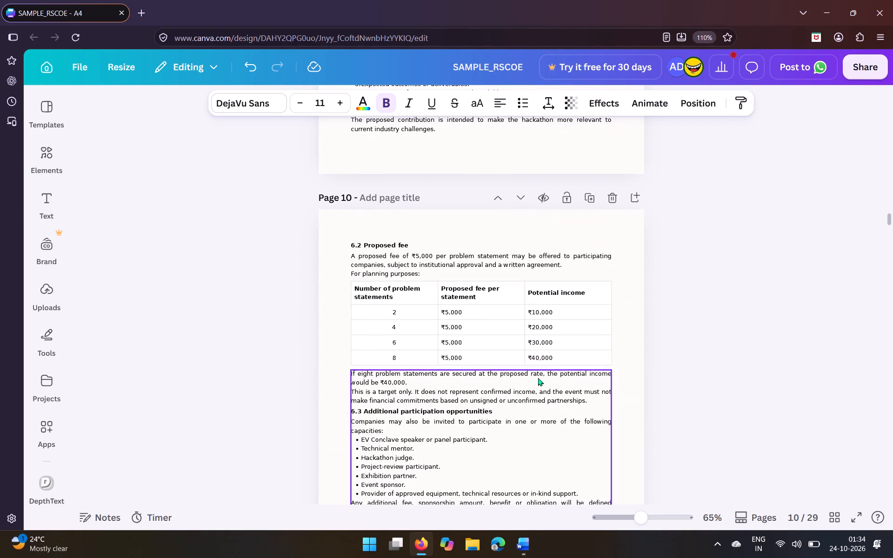
scroll(538, 372, "up", 3)
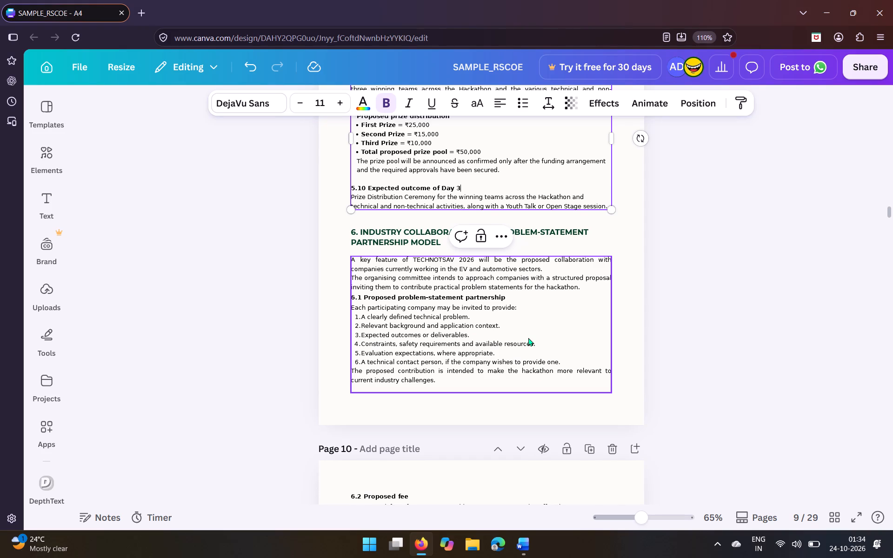
scroll(528, 338, "down", 4)
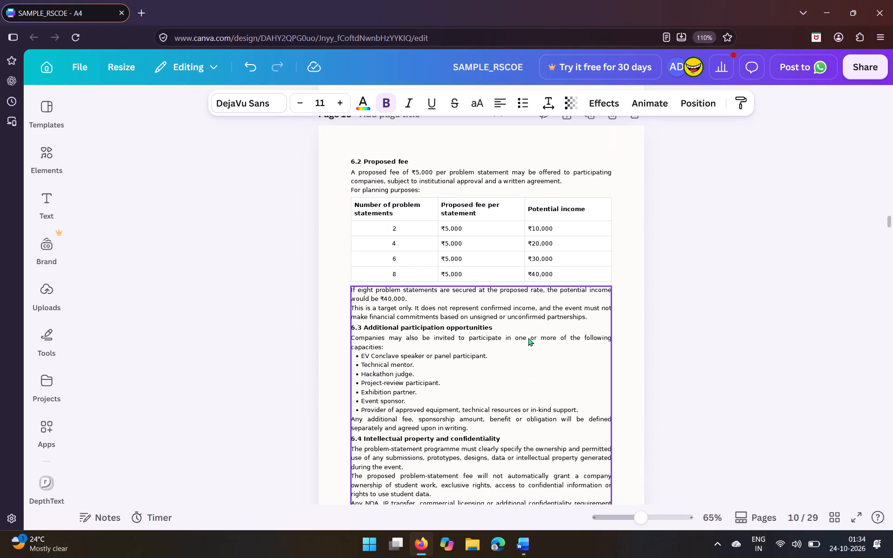
scroll(528, 338, "down", 1)
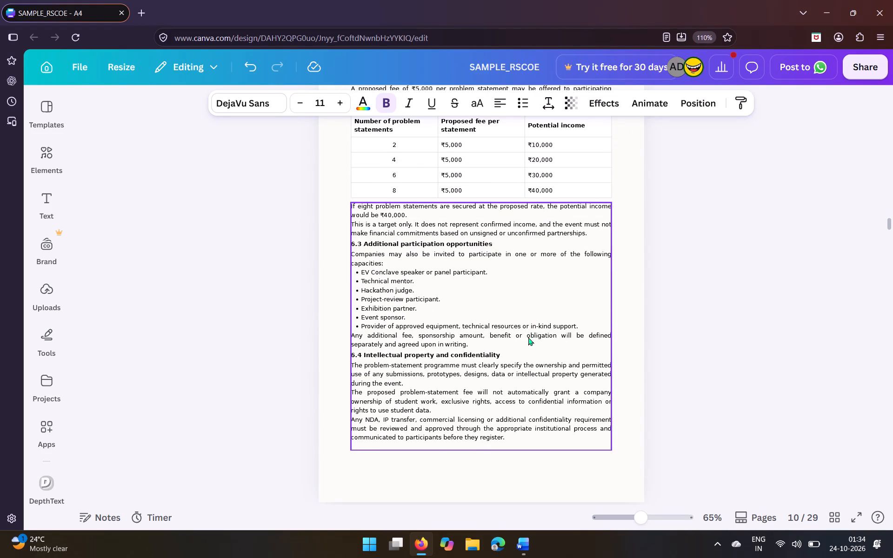
scroll(528, 337, "down", 4)
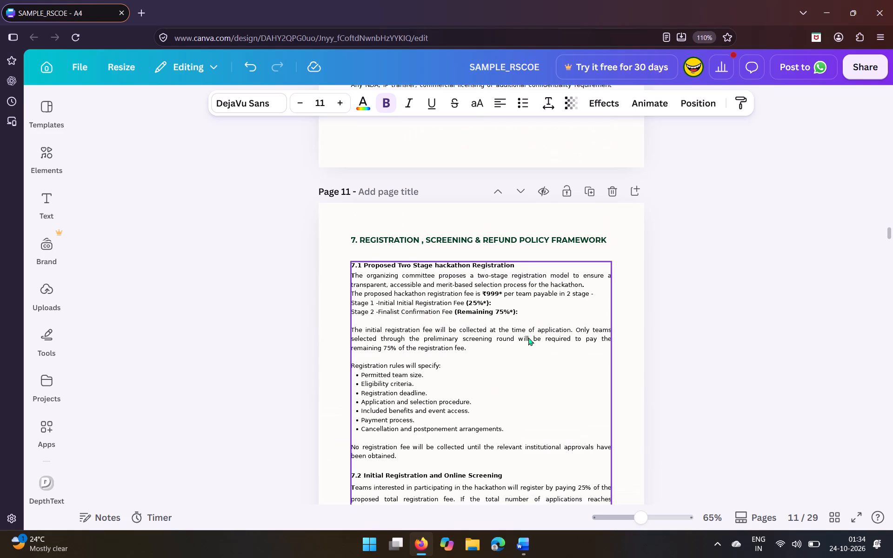
scroll(528, 337, "down", 1)
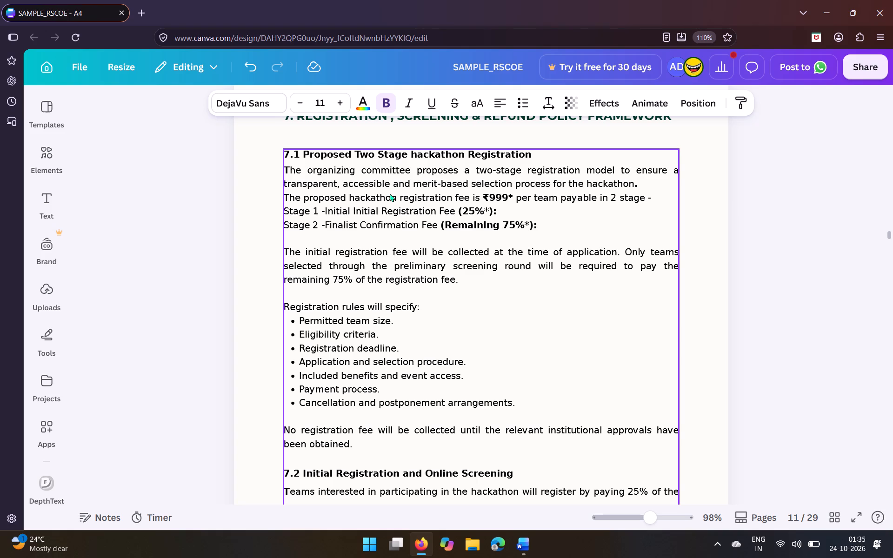
scroll(429, 329, "down", 1)
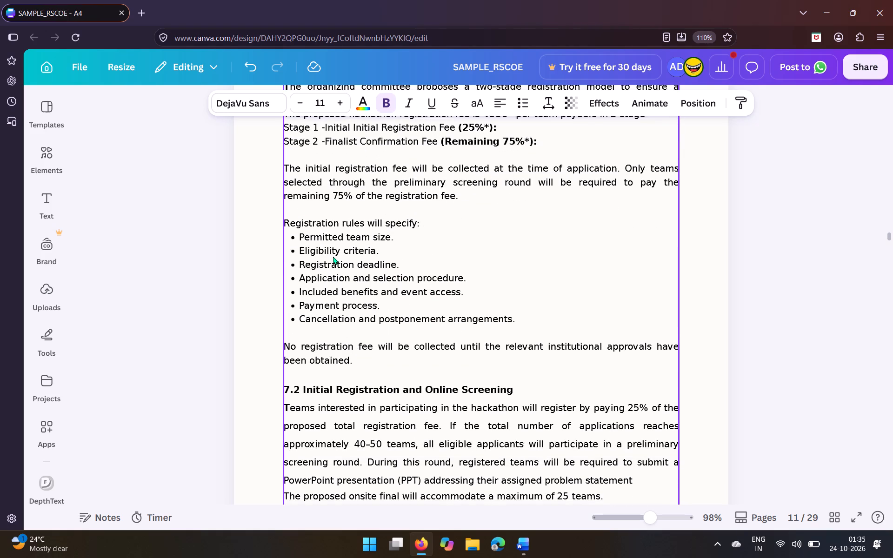
scroll(345, 323, "down", 2)
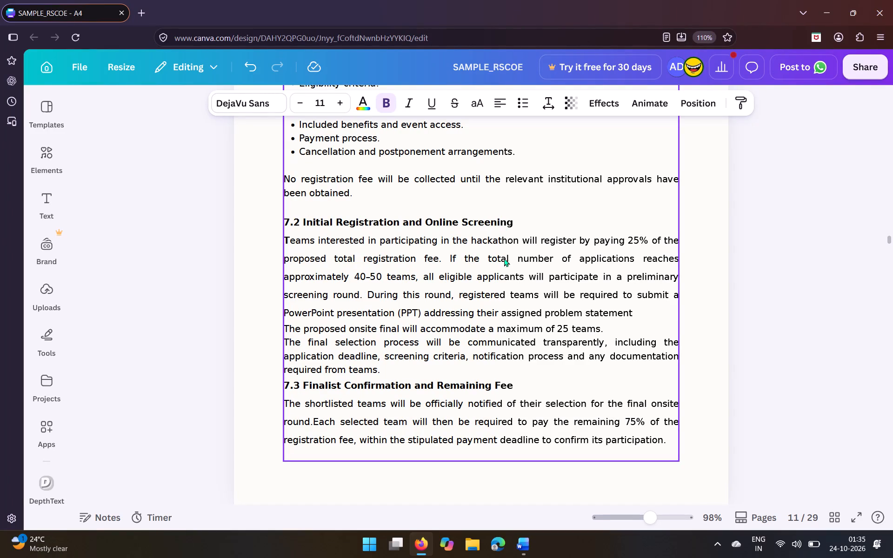
Make "25%" bold in the first sentence of section 7.2, Initial Registration and Online Screening, on page 11.
left_click(628, 239)
left_click(630, 239)
left_click(630, 239)
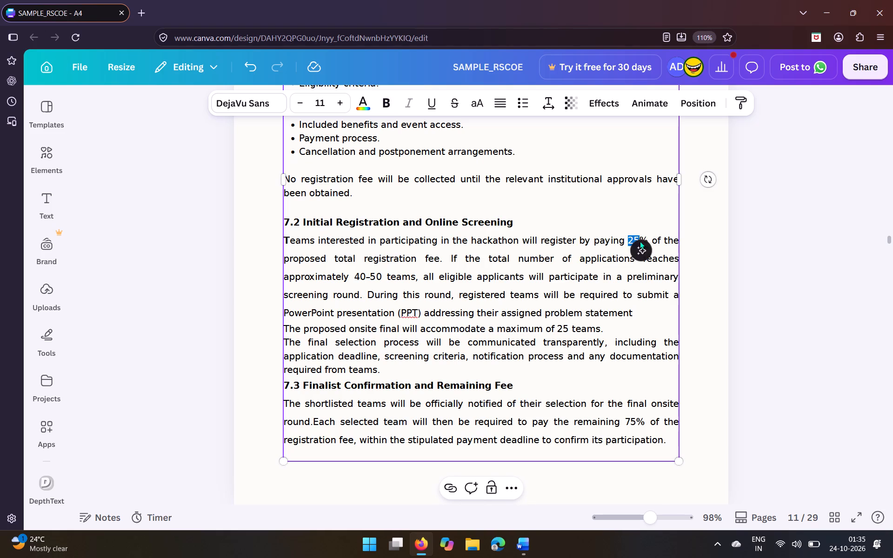
left_click(645, 233)
left_click_drag(646, 239, 630, 239)
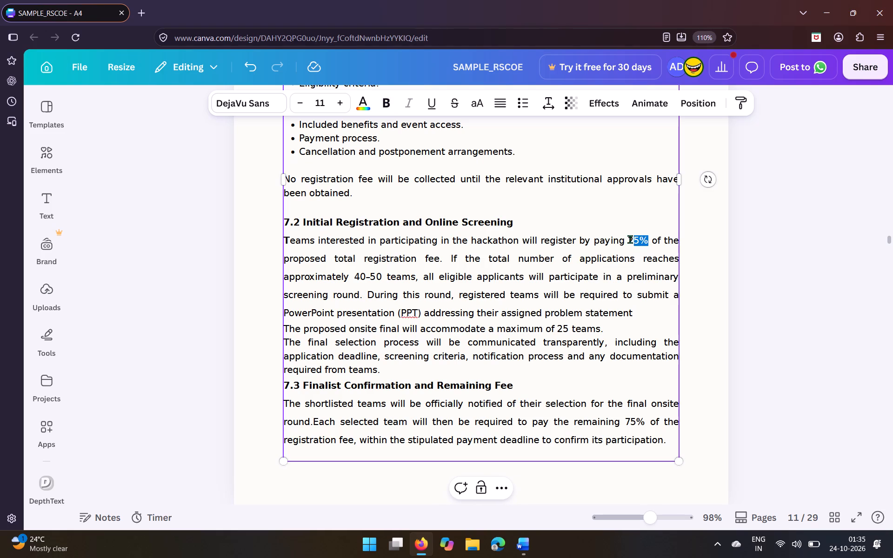
left_click_drag(630, 239, 627, 239)
left_click_drag(386, 104, 391, 106)
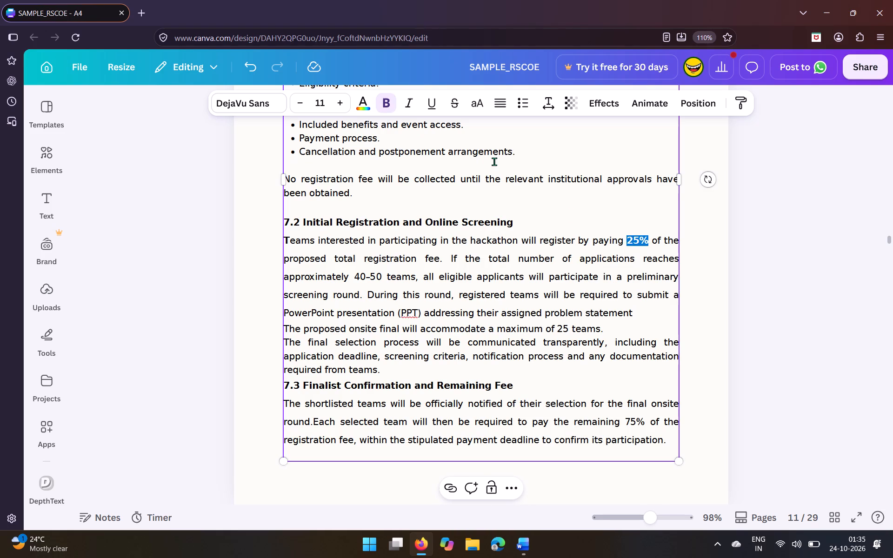
key("Right")
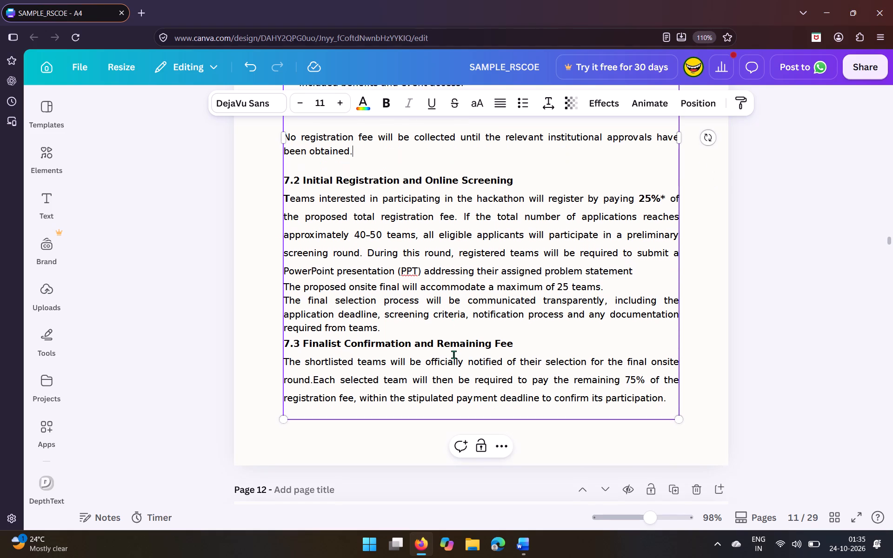
scroll(454, 355, "down", 5)
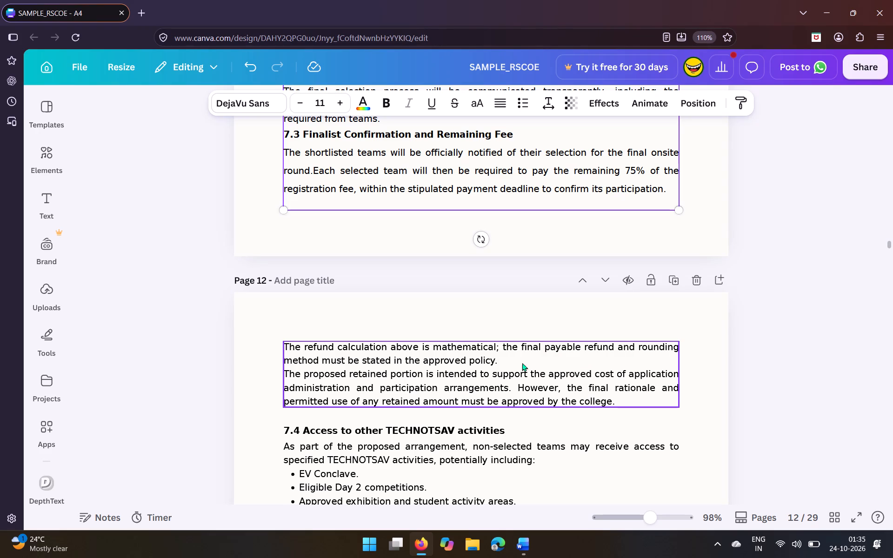
scroll(439, 372, "down", 1)
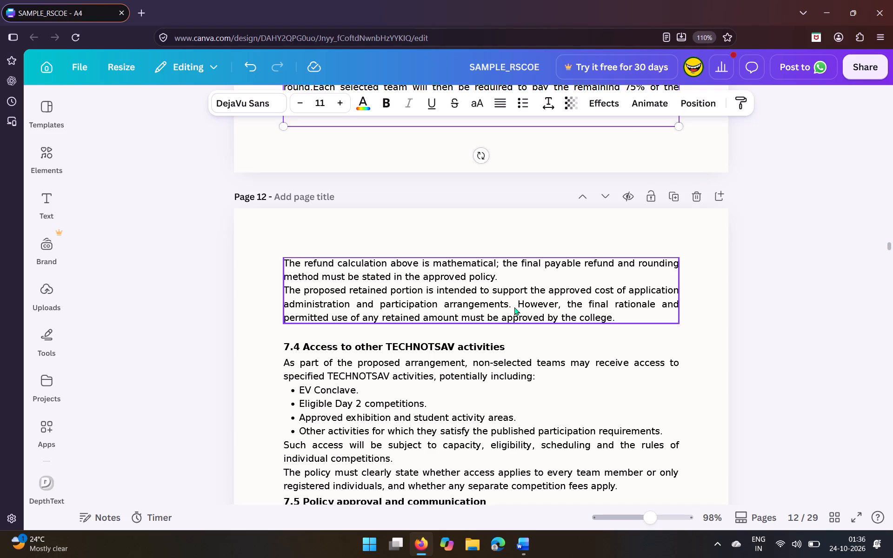
scroll(514, 307, "up", 2)
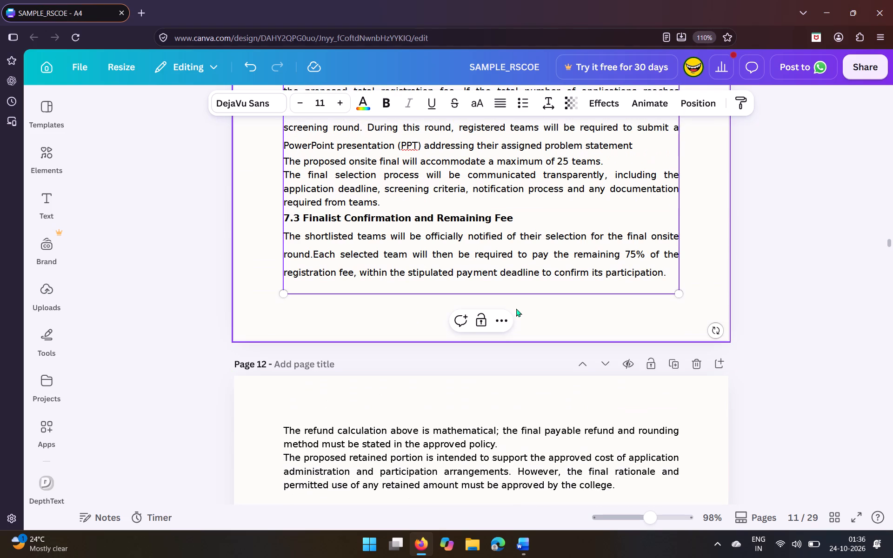
scroll(516, 308, "down", 3)
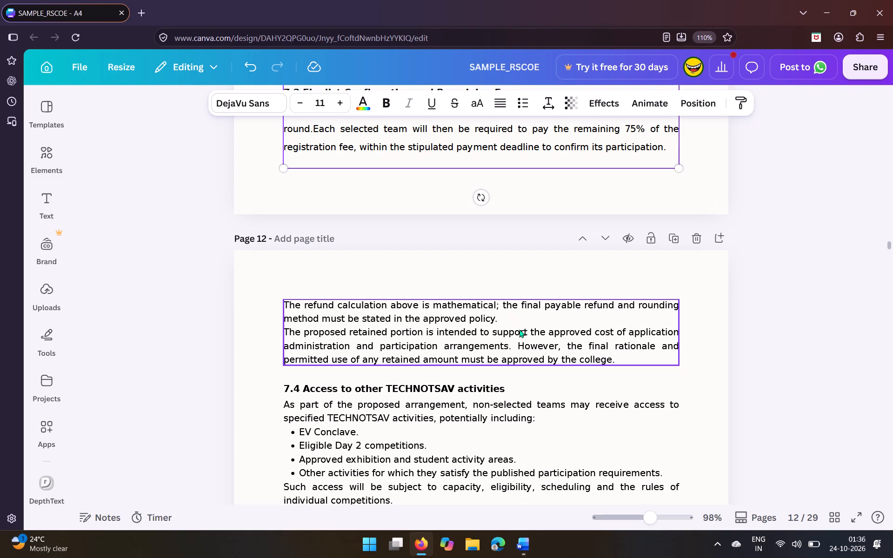
left_click(529, 324)
left_click(504, 315)
left_click_drag(502, 316, 504, 320)
left_click_drag(506, 321, 284, 304)
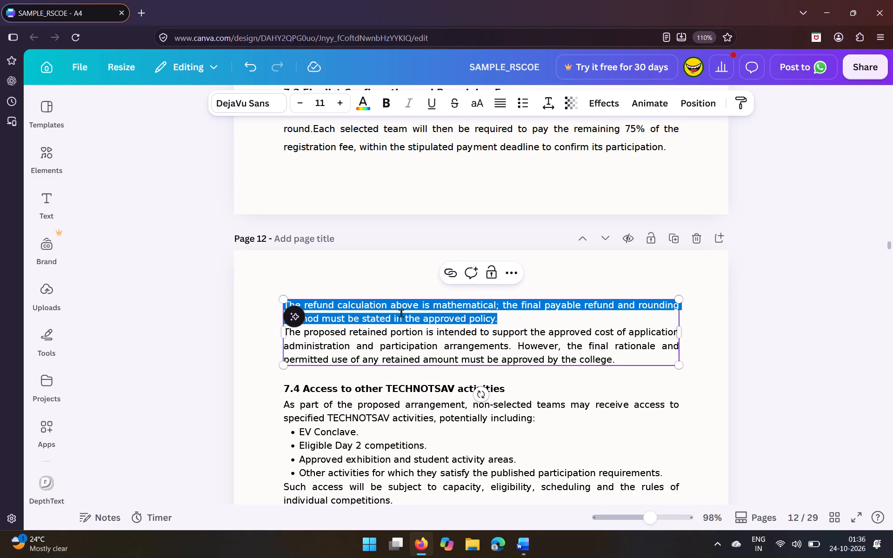
scroll(699, 391, "up", 6)
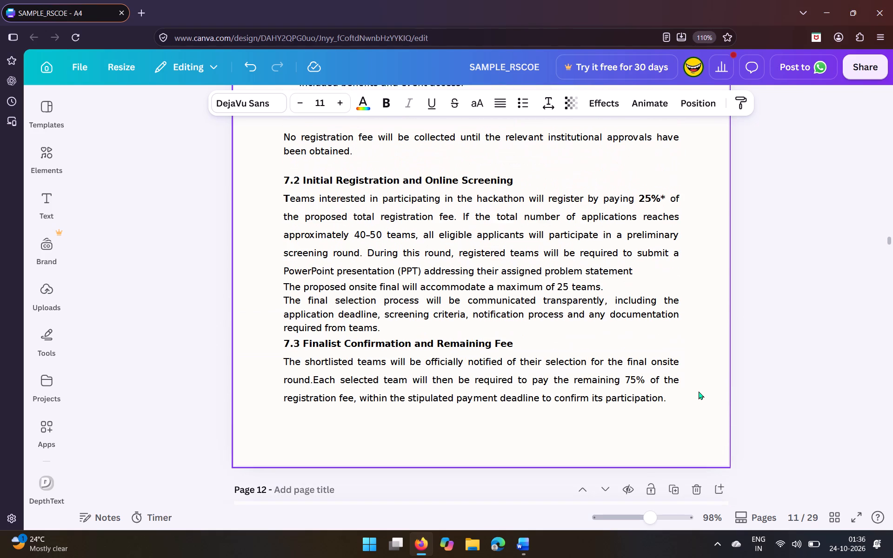
scroll(699, 391, "up", 7)
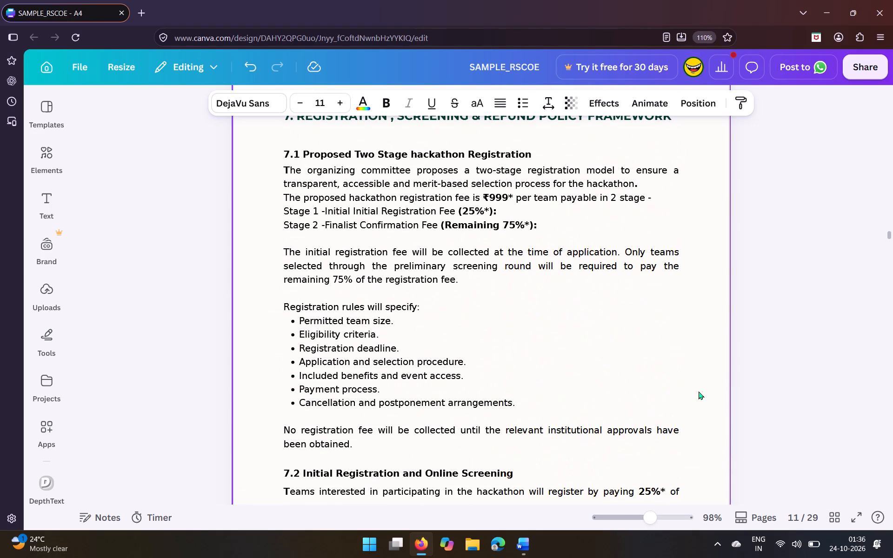
scroll(699, 391, "down", 11)
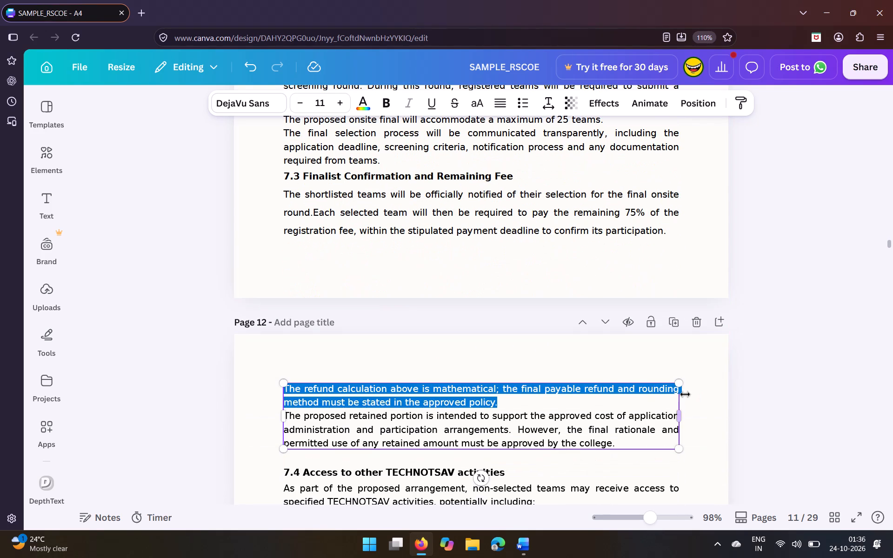
key("BackSpace")
key("BackSpace")
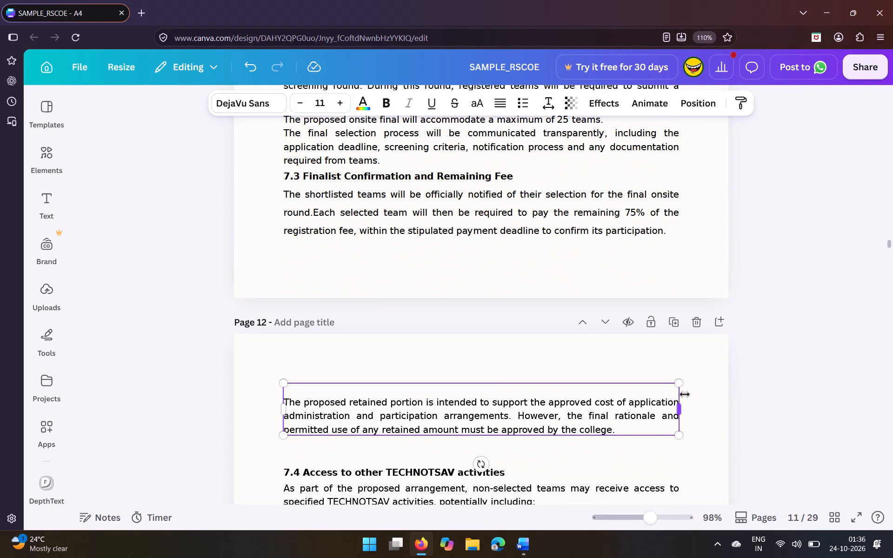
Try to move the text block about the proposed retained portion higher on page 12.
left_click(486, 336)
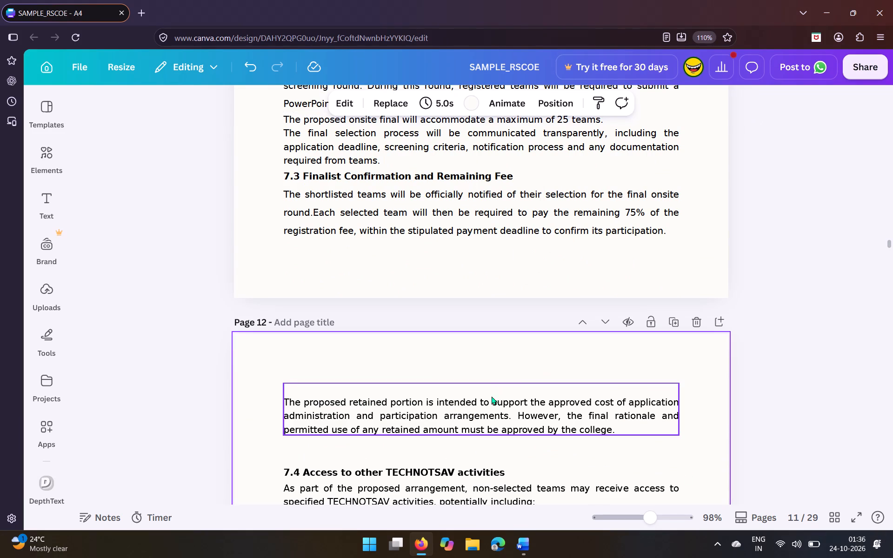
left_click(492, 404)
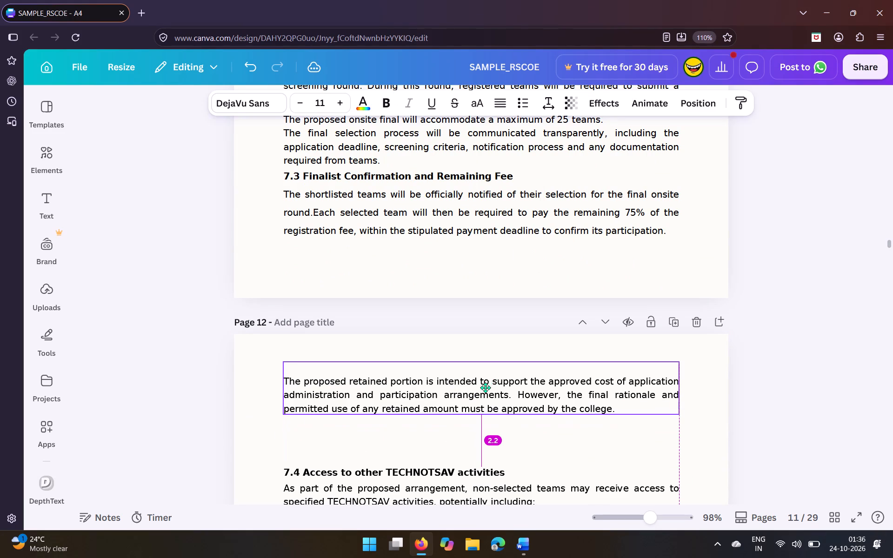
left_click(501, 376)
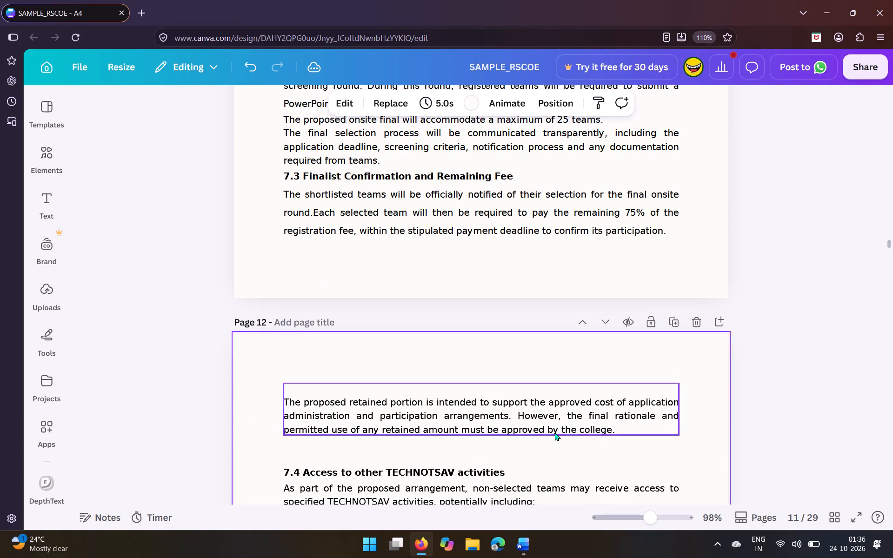
Look through sections 7.4 and 7.5 on page 12, section 8 on pages 13 and 14, and the budget section on page 15.
scroll(586, 457, "down", 2)
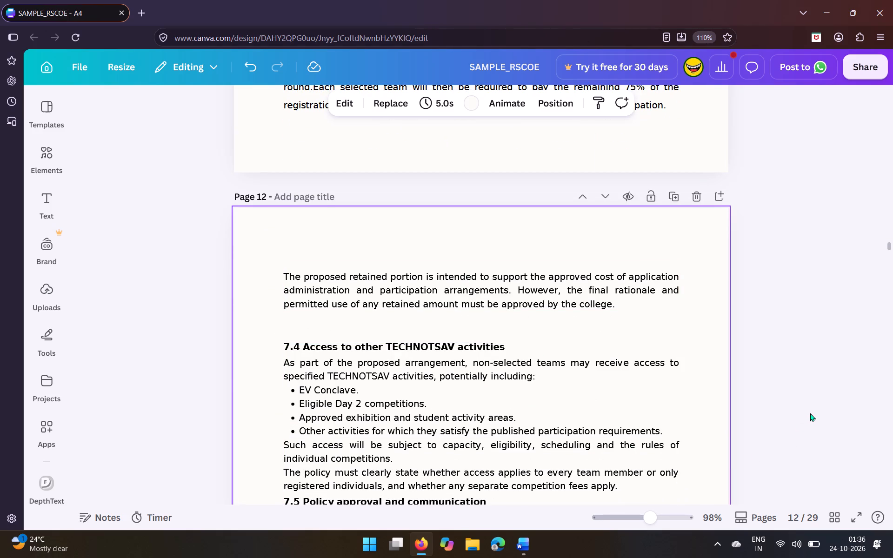
scroll(811, 412, "down", 2)
scroll(831, 379, "down", 4)
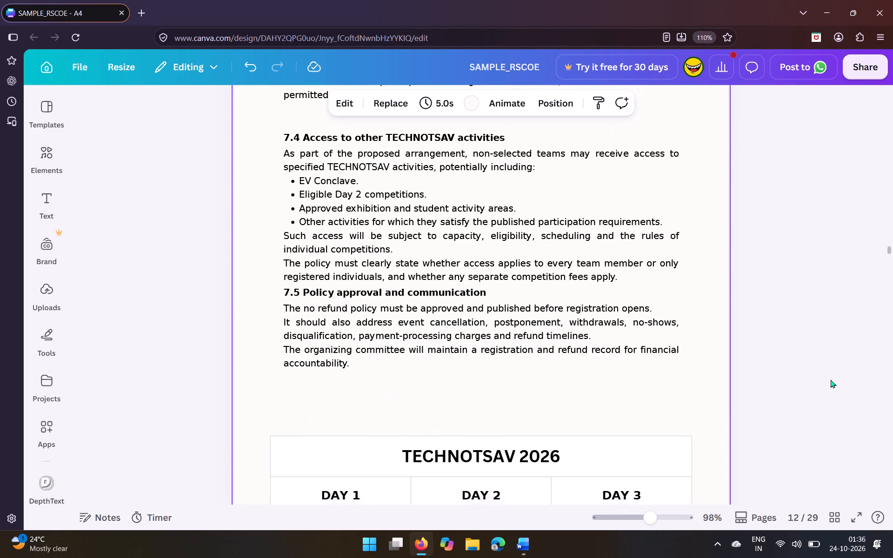
scroll(831, 379, "down", 12)
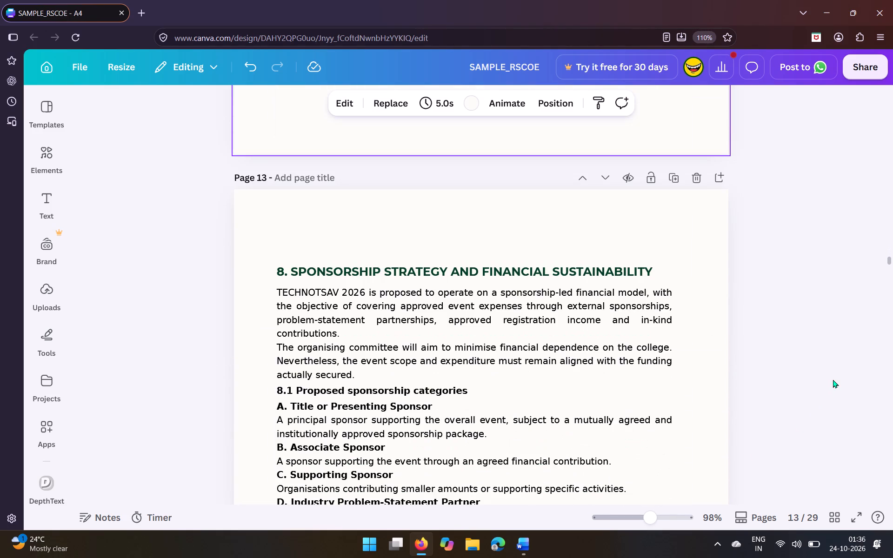
scroll(835, 370, "down", 6)
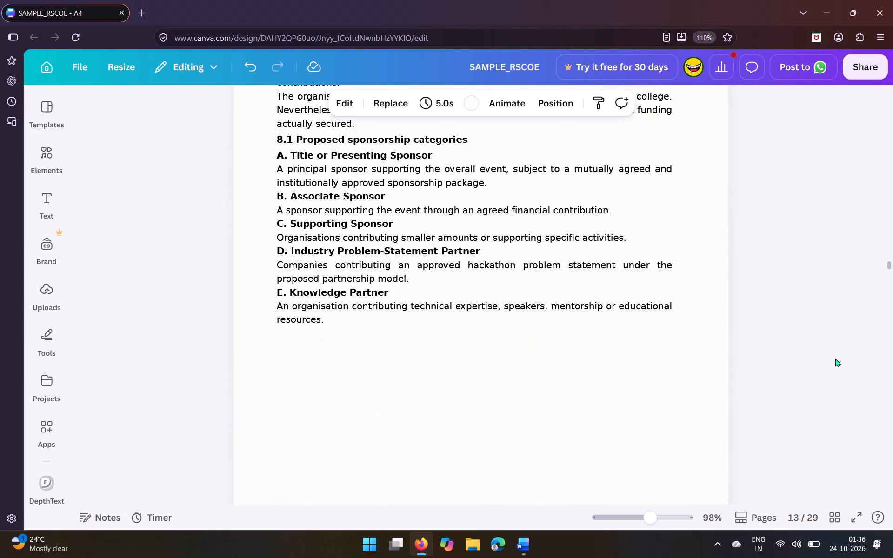
scroll(835, 358, "down", 13)
scroll(844, 355, "down", 11)
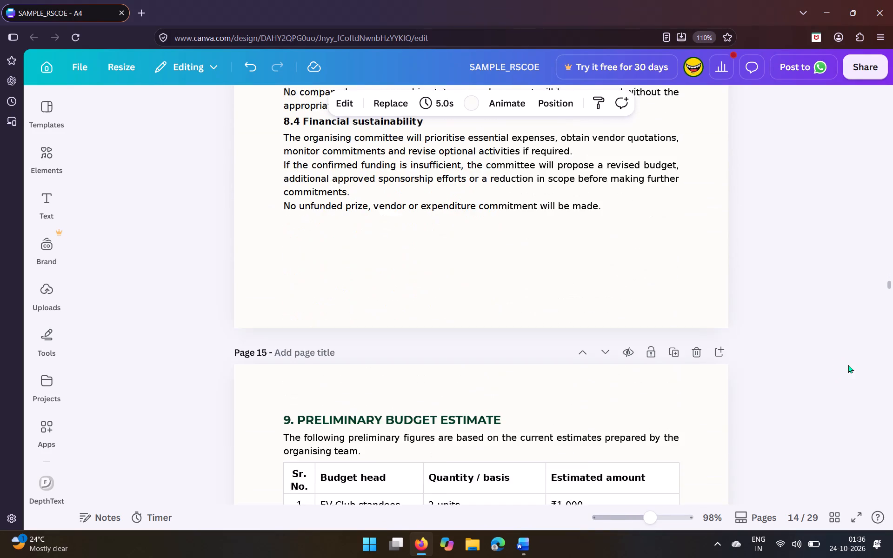
scroll(848, 365, "down", 7)
Close the browser window containing the proposal.
left_click_drag(892, 0, 892, 4)
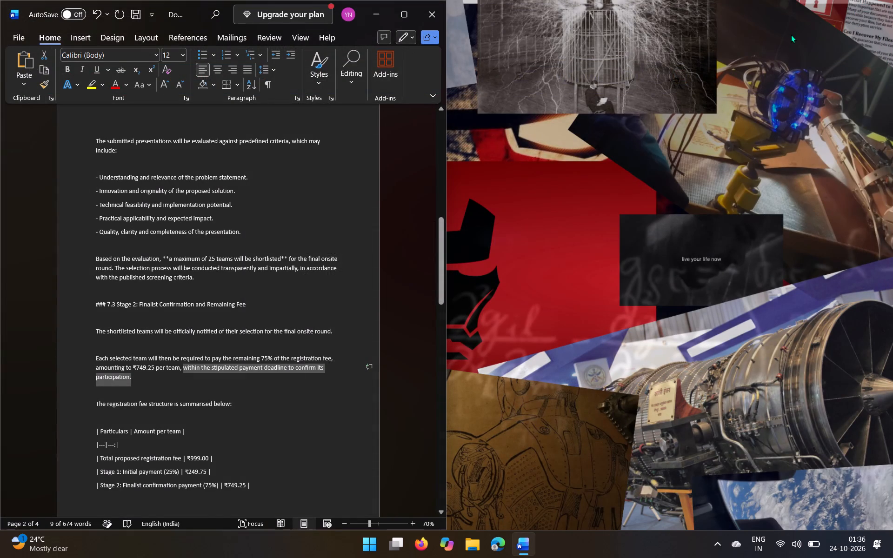
Bring up the Windows quick-link options for system tools and shutdown.
key("super+x")
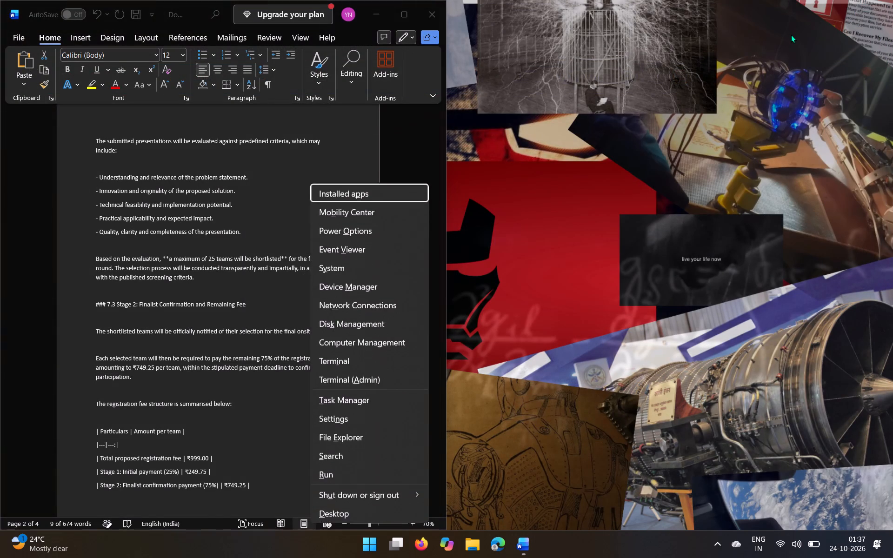